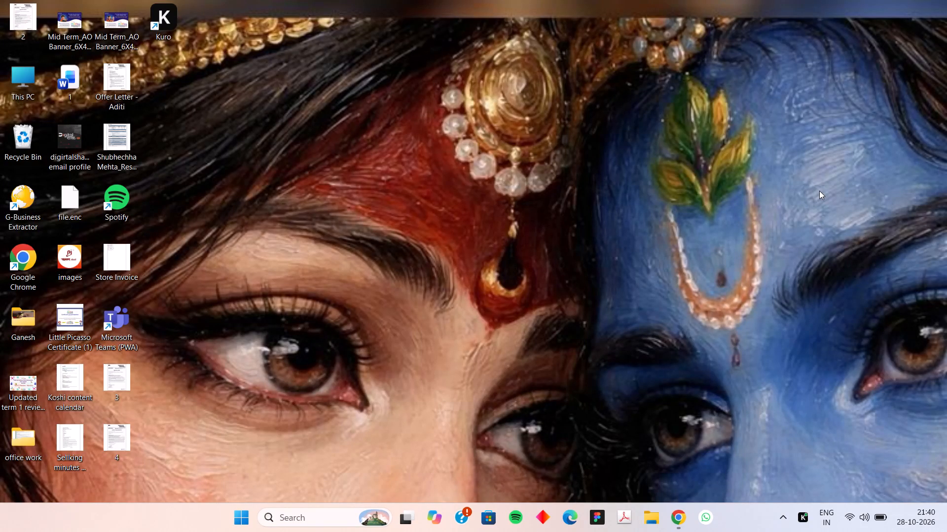
Open the Canva home page in a new Chrome tab.
{"action": "left_click", "coordinate": [677, 527]}
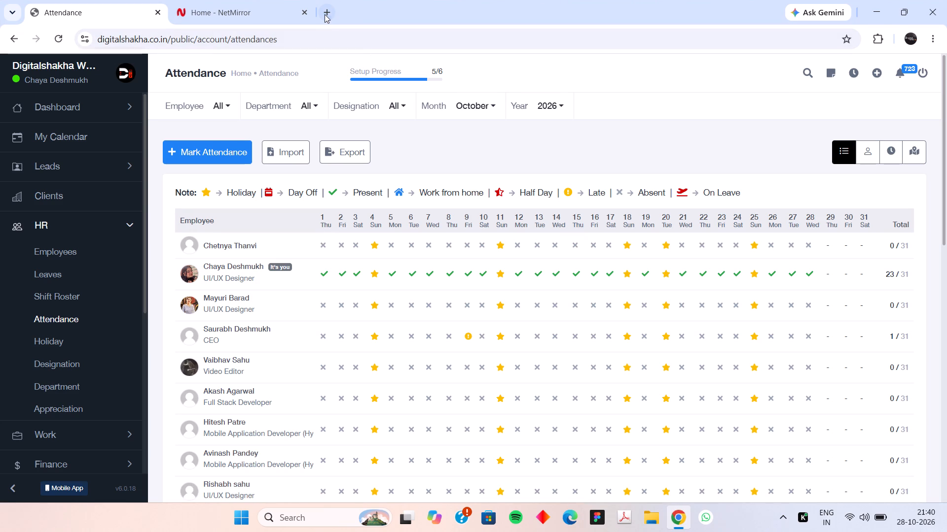
{"action": "left_click", "coordinate": [325, 14]}
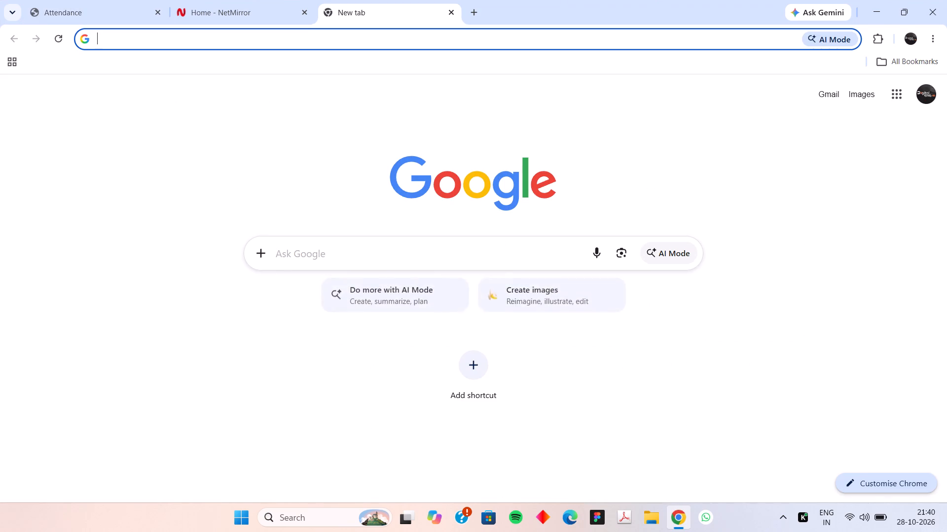
{"action": "left_click", "coordinate": [283, 267]}
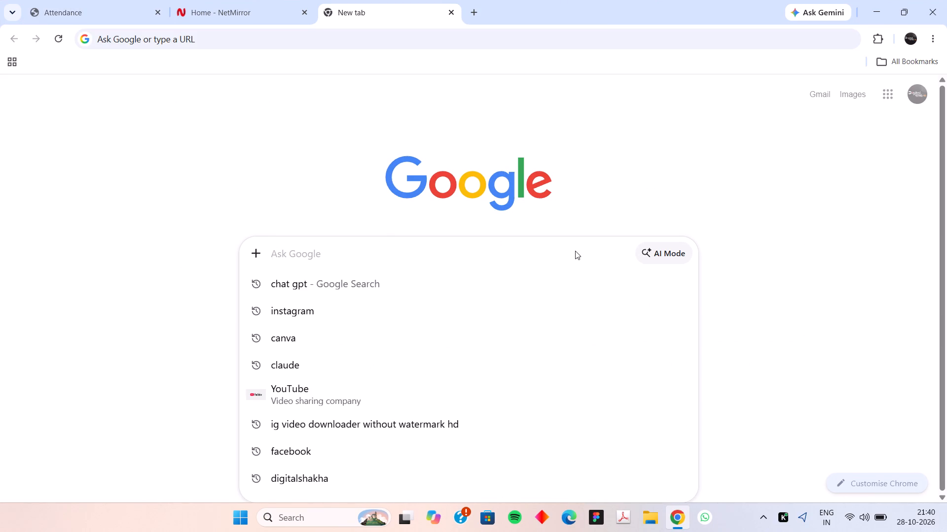
{"action": "left_click", "coordinate": [302, 329]}
{"action": "left_click", "coordinate": [233, 233]}
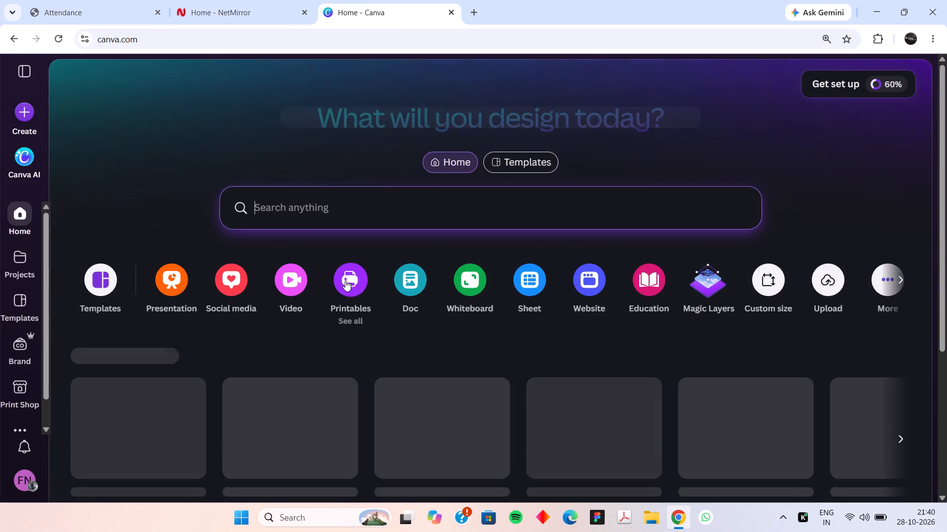
Open the Kinderjoy Fest Pitch presentation with the purple cover and family photo from the recent designs.
{"action": "scroll", "coordinate": [345, 280], "scroll_direction": "down", "scroll_amount": 2}
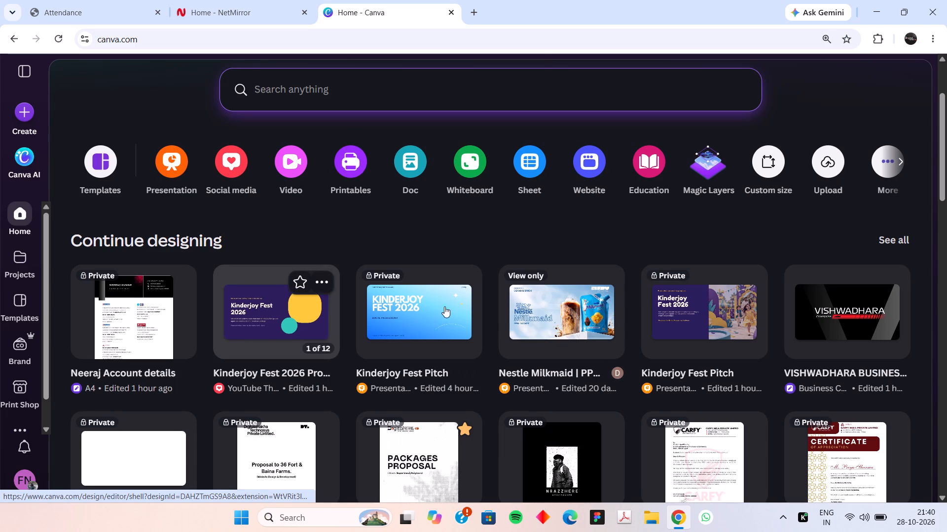
{"action": "left_click", "coordinate": [701, 308]}
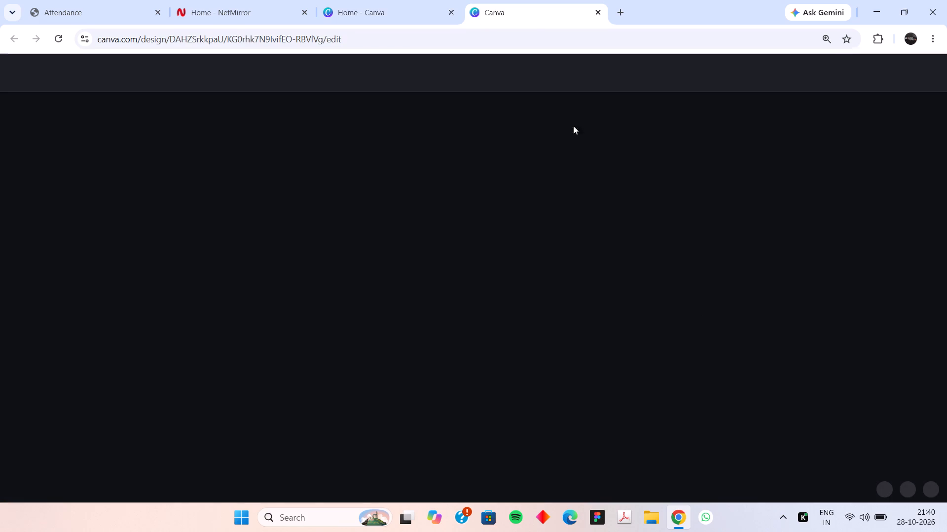
On the Canva home page, move the blue-cover Kinderjoy Fest Pitch presentation to the bin.
{"action": "left_click", "coordinate": [416, 0]}
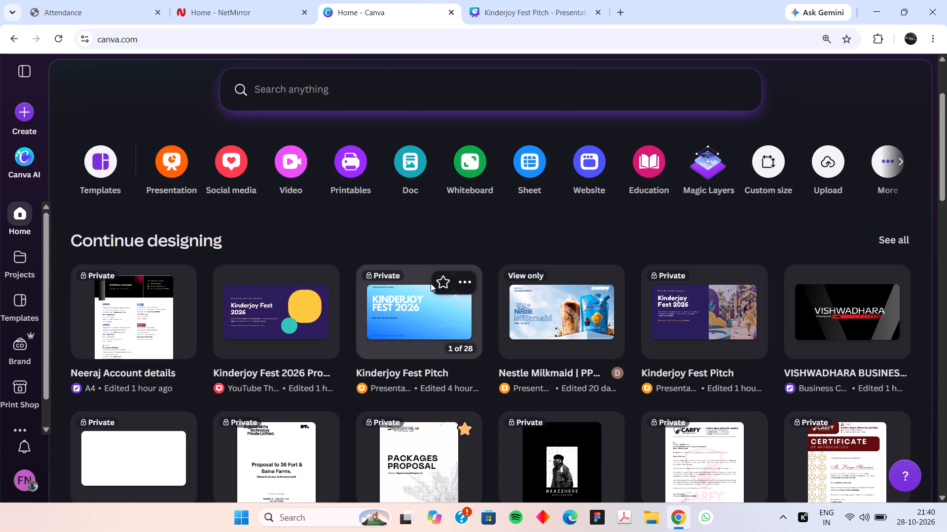
{"action": "left_click", "coordinate": [459, 280]}
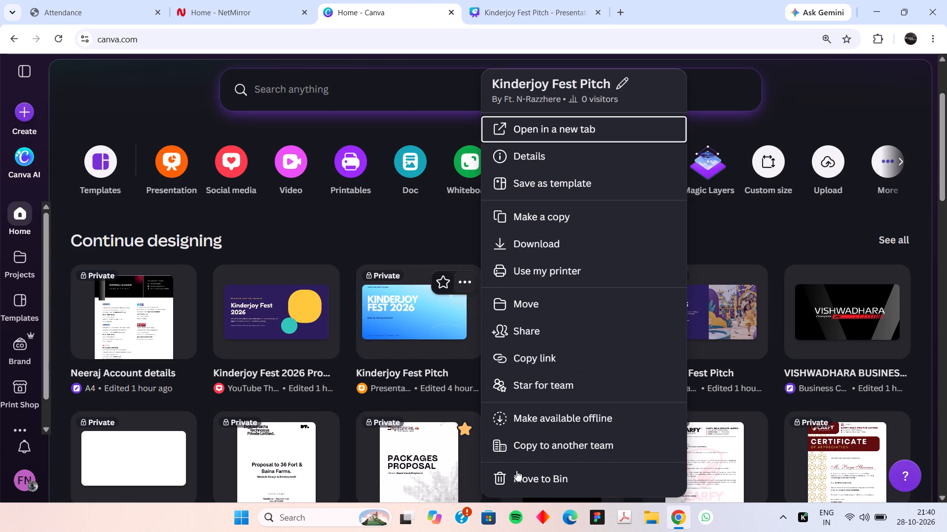
{"action": "left_click", "coordinate": [516, 487]}
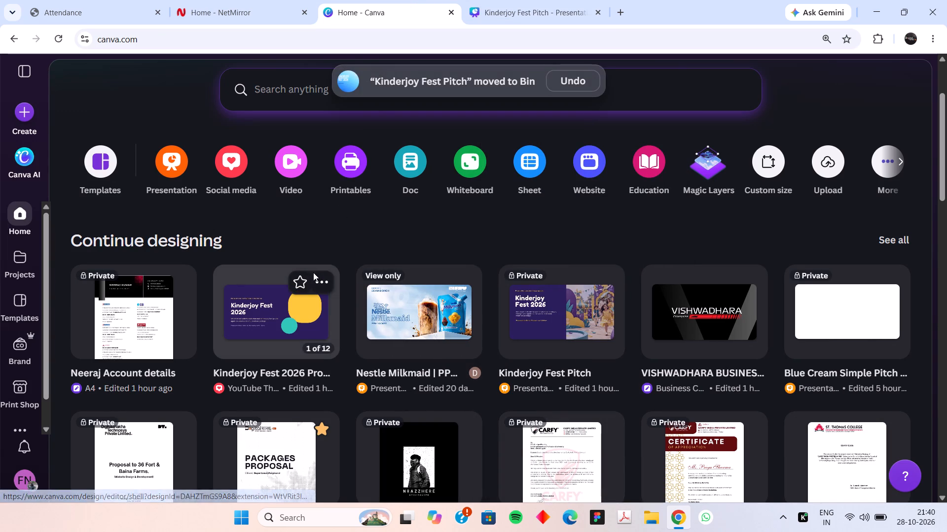
Move the Kinderjoy Fest 2026 YouTube thumbnail design to the bin as well.
{"action": "left_click", "coordinate": [319, 278]}
{"action": "left_click", "coordinate": [411, 484]}
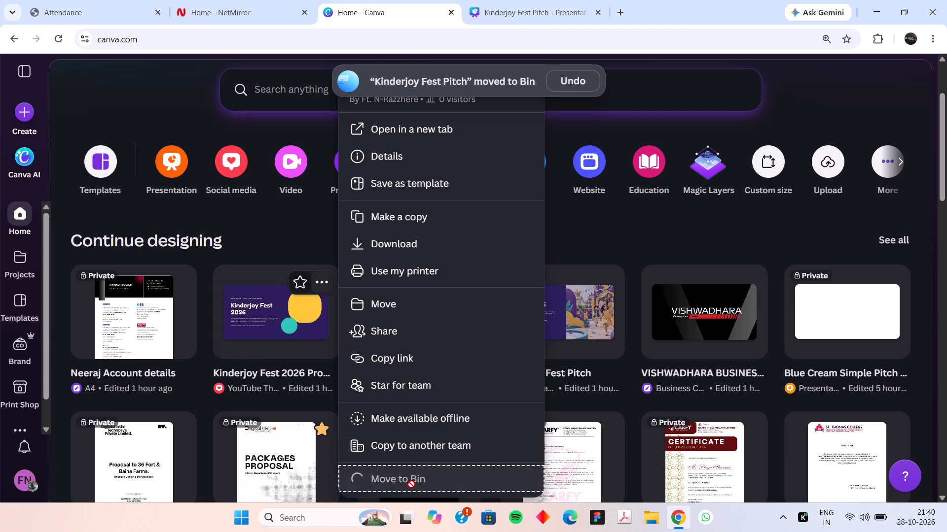
Return to the open Kinderjoy Fest Pitch and present it full screen.
{"action": "left_click", "coordinate": [545, 0]}
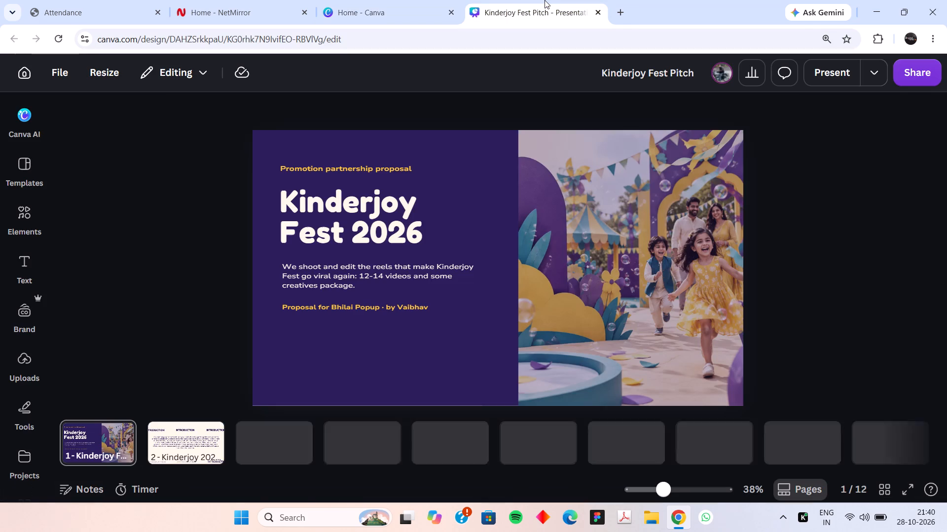
{"action": "left_click", "coordinate": [841, 70]}
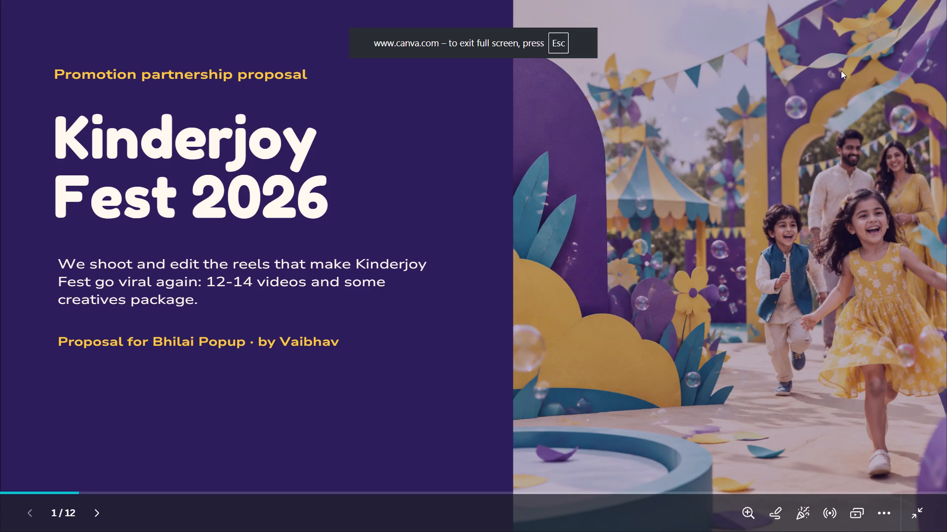
Go back and forth between the title slide and the Introduction slide of the presentation.
{"action": "right_click", "coordinate": [111, 513]}
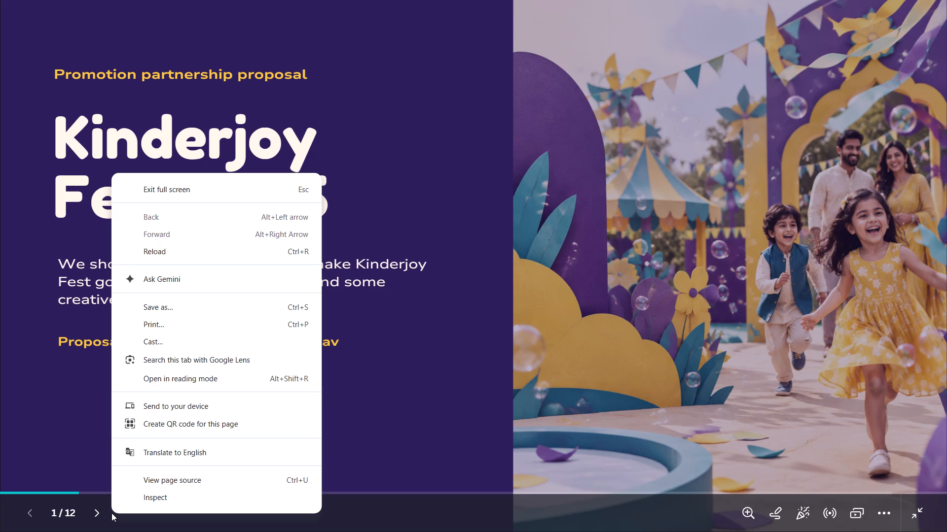
{"action": "left_click", "coordinate": [365, 392]}
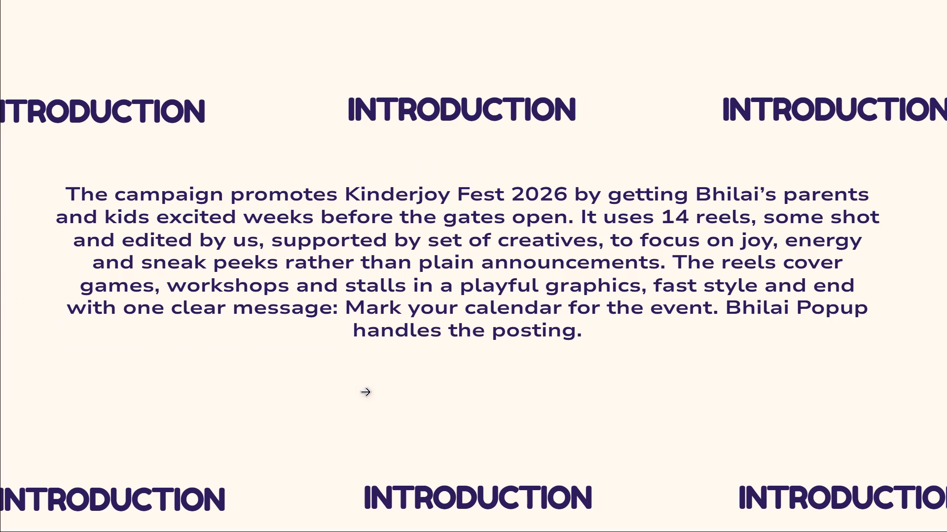
{"action": "key", "text": "Left"}
{"action": "left_click", "coordinate": [33, 520]}
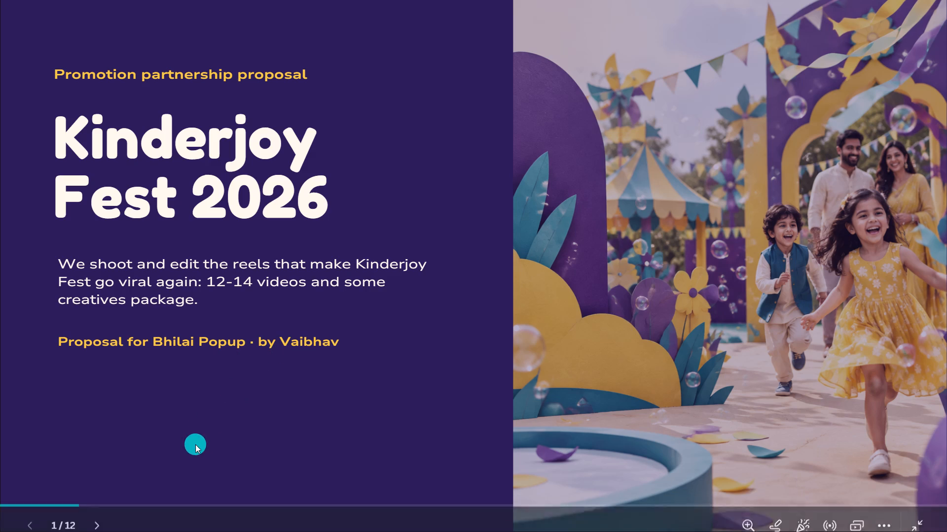
{"action": "left_click", "coordinate": [97, 522]}
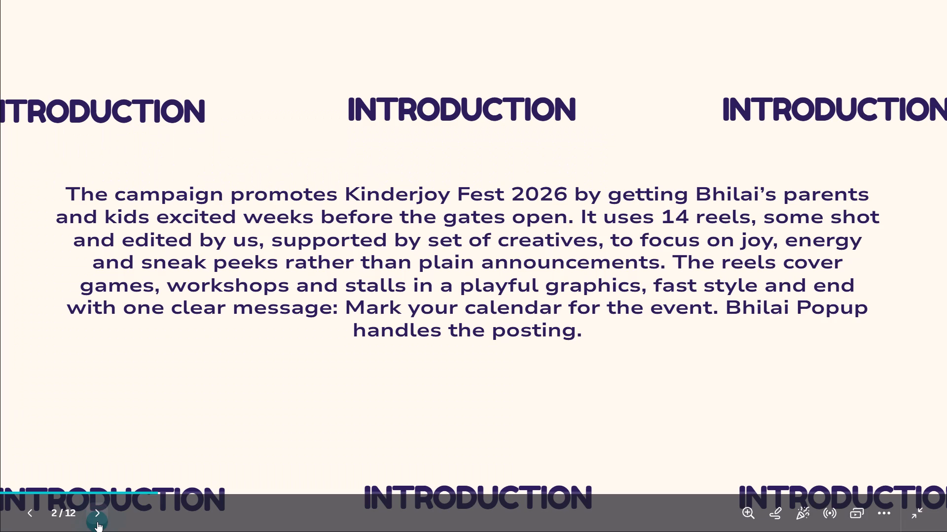
{"action": "key", "text": "Right"}
{"action": "key", "text": "Left"}
{"action": "key", "text": "Left"}
{"action": "key", "text": "Right"}
{"action": "key", "text": "Right"}
{"action": "left_click", "coordinate": [29, 512]}
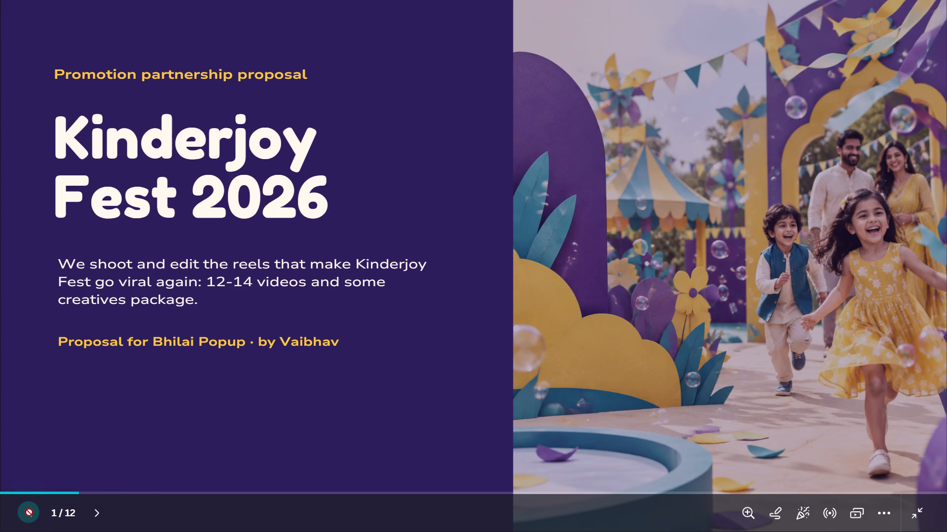
{"action": "key", "text": "Right"}
{"action": "key", "text": "Right"}
{"action": "key", "text": "Right"}
Go through the slides one by one from Introduction, past work, countdown, videos, creatives and scope to the campaign pricing slide.
{"action": "left_click", "coordinate": [100, 521]}
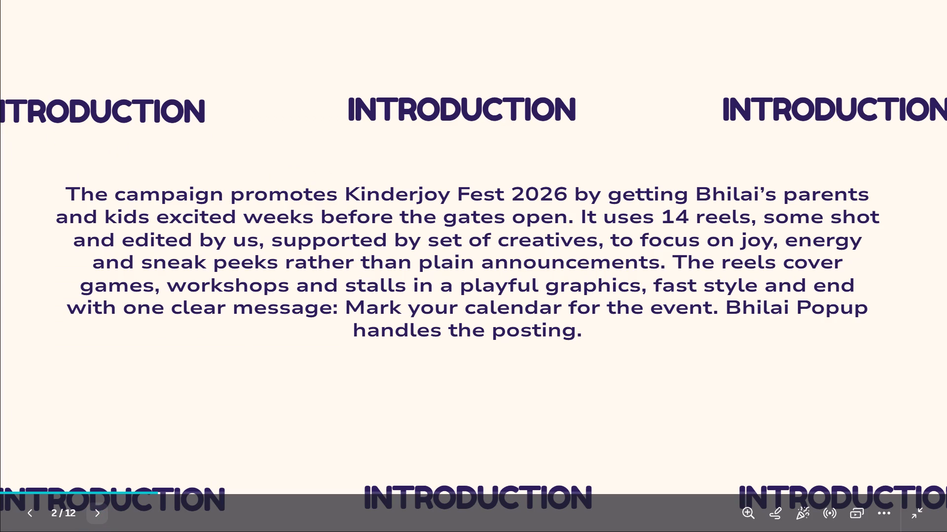
{"action": "left_click", "coordinate": [100, 521]}
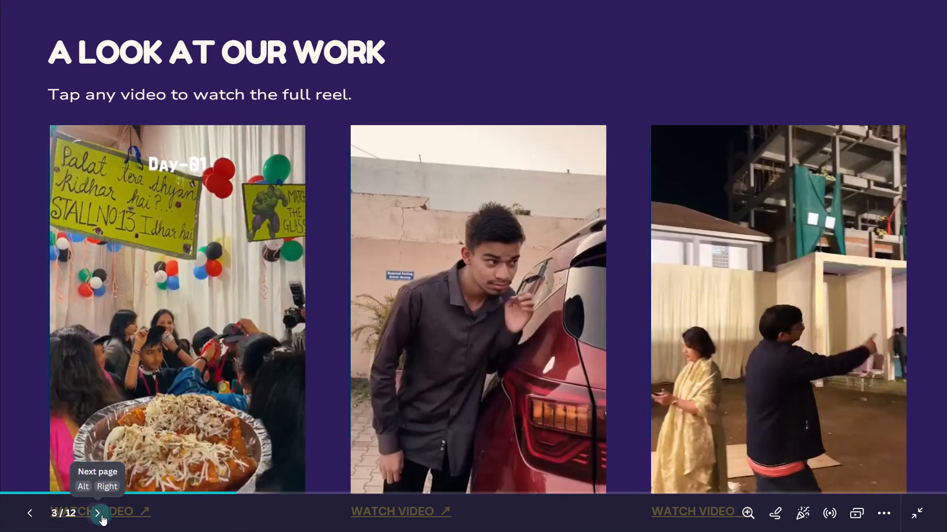
{"action": "left_click", "coordinate": [95, 512]}
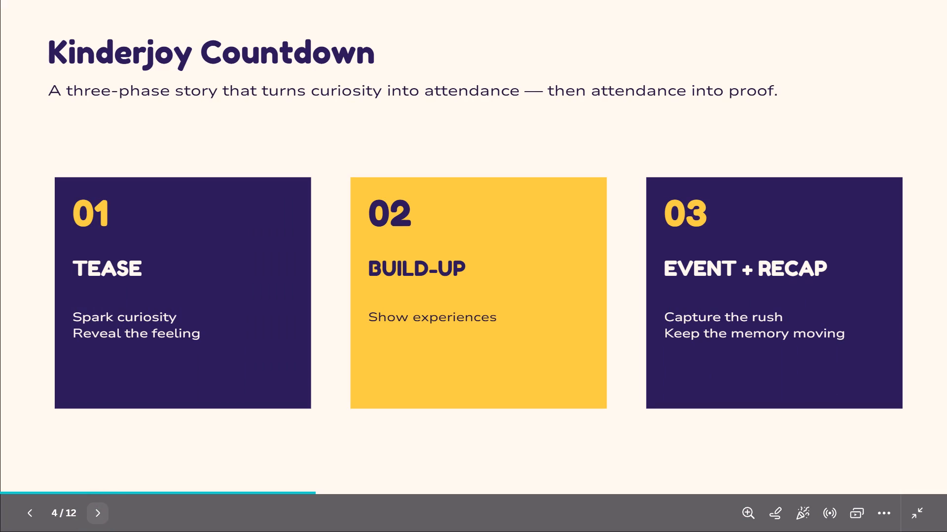
{"action": "left_click", "coordinate": [95, 512]}
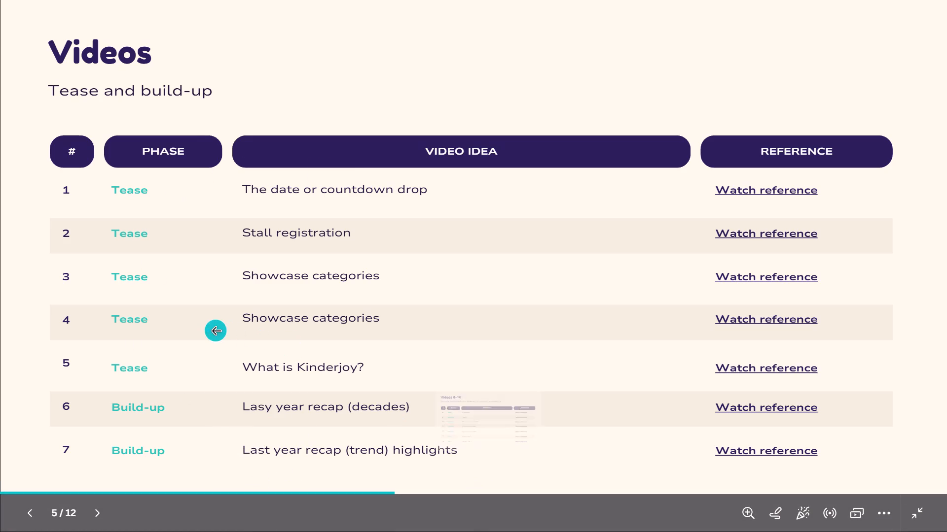
{"action": "left_click", "coordinate": [96, 512]}
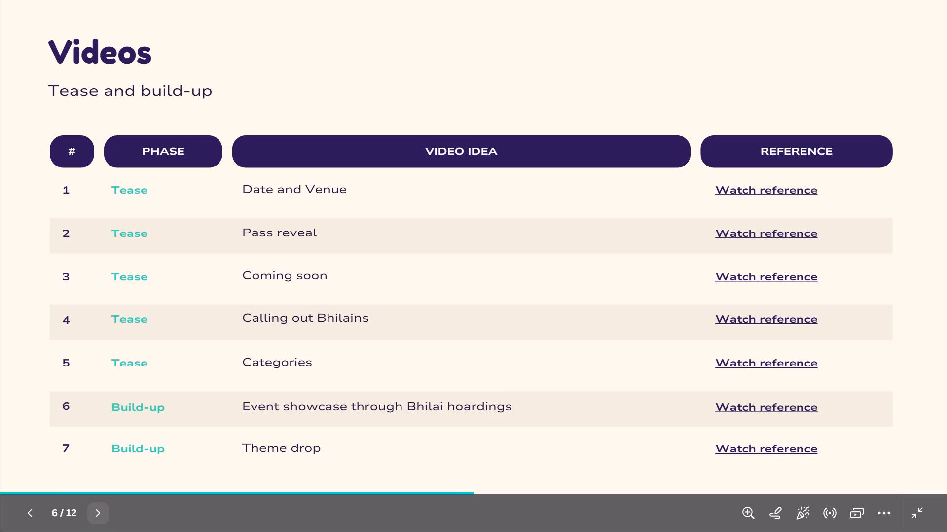
{"action": "left_click", "coordinate": [96, 512]}
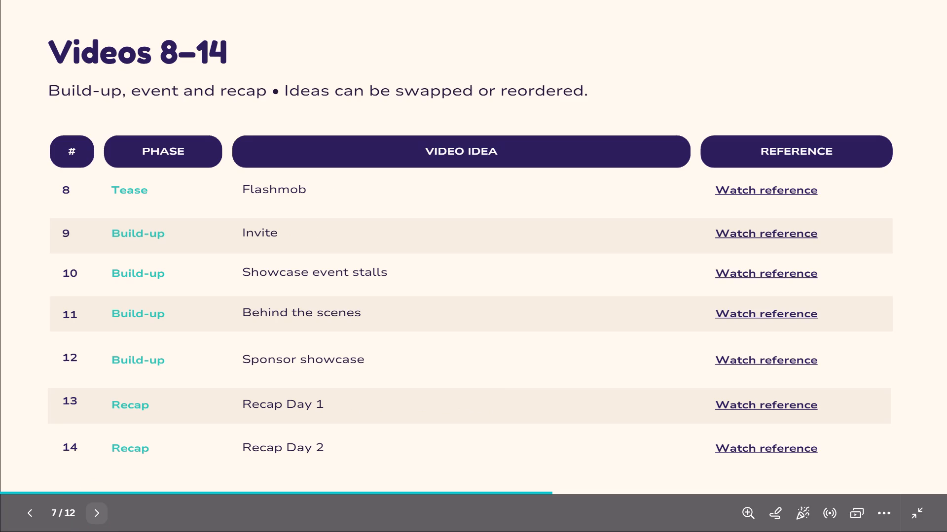
{"action": "left_click", "coordinate": [96, 512]}
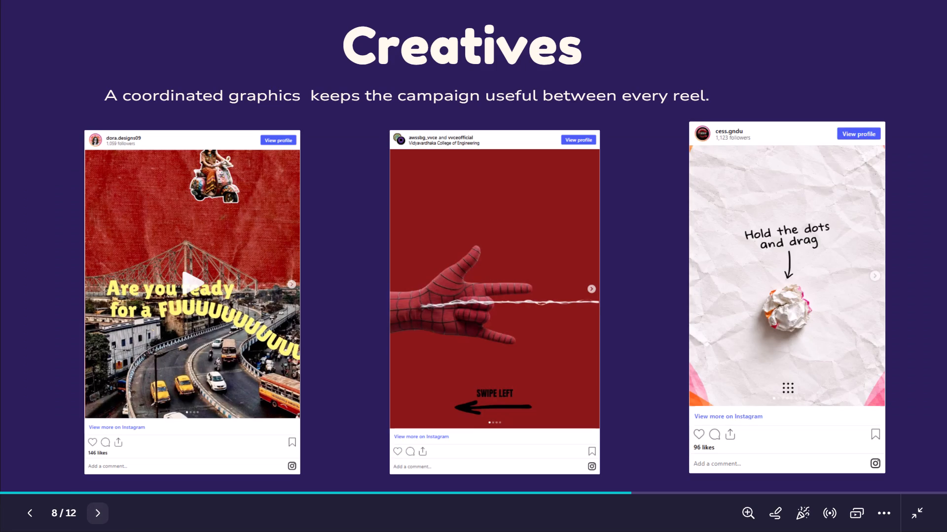
{"action": "left_click", "coordinate": [96, 512]}
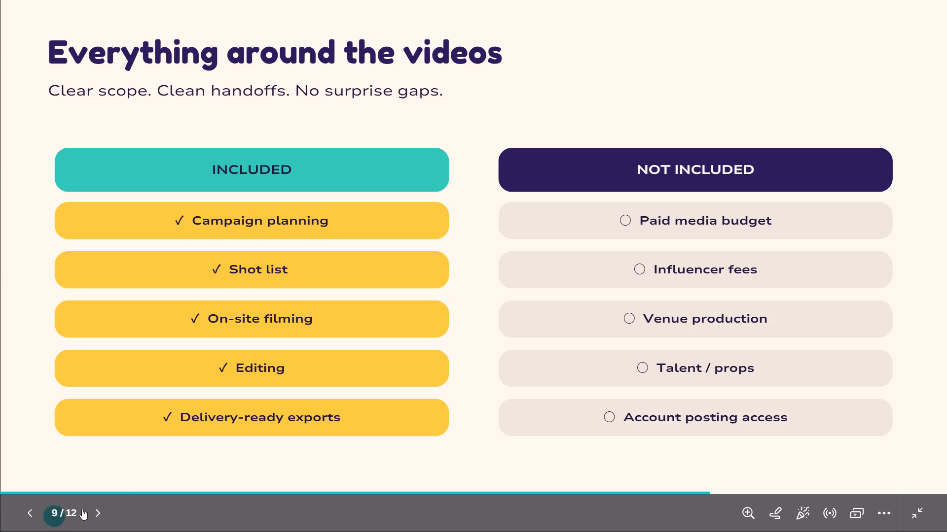
{"action": "left_click", "coordinate": [97, 514]}
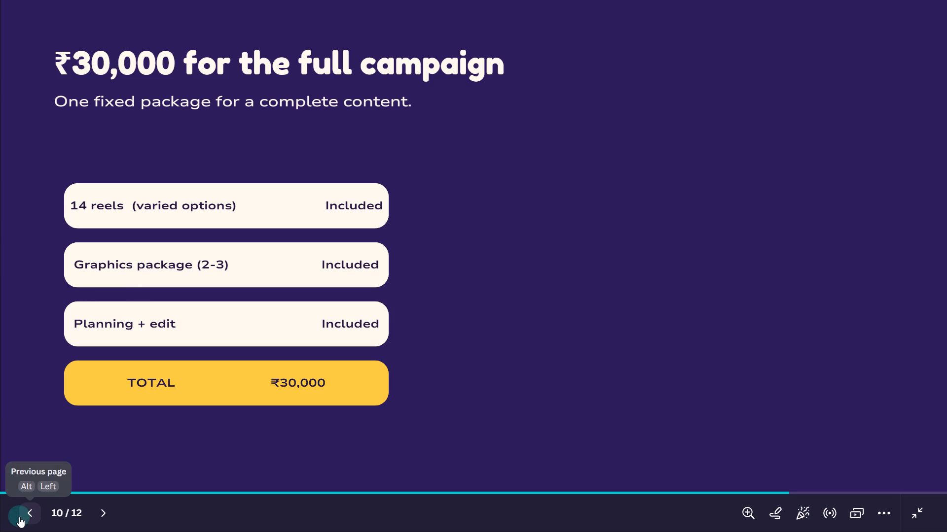
Revisit the scope and campaign pricing slides, then advance through the Why Us slide to the closing slide of the presentation.
{"action": "left_click", "coordinate": [27, 517]}
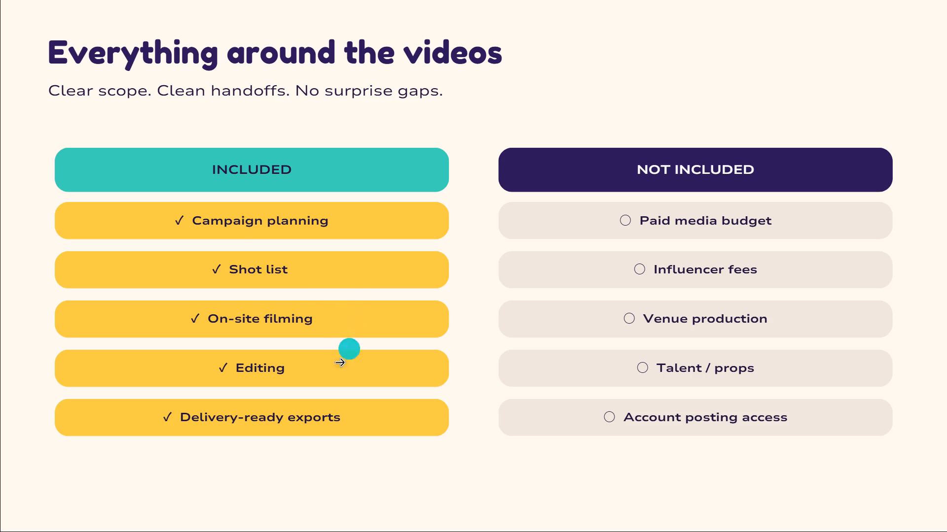
{"action": "left_click", "coordinate": [98, 517]}
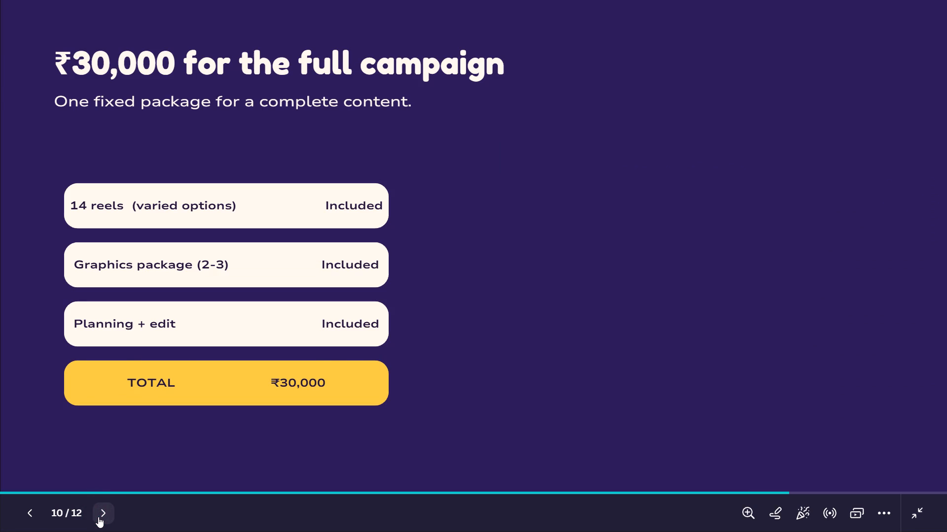
{"action": "left_click", "coordinate": [98, 517]}
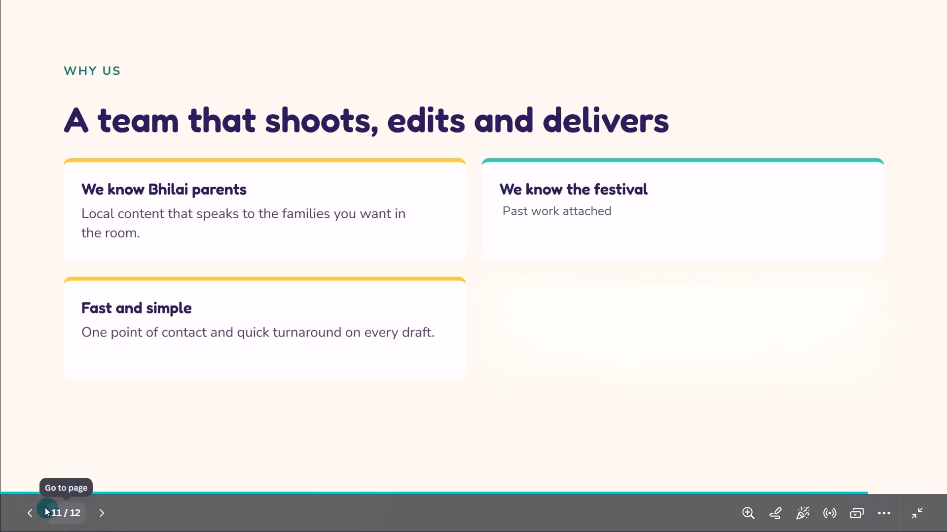
{"action": "left_click", "coordinate": [35, 509]}
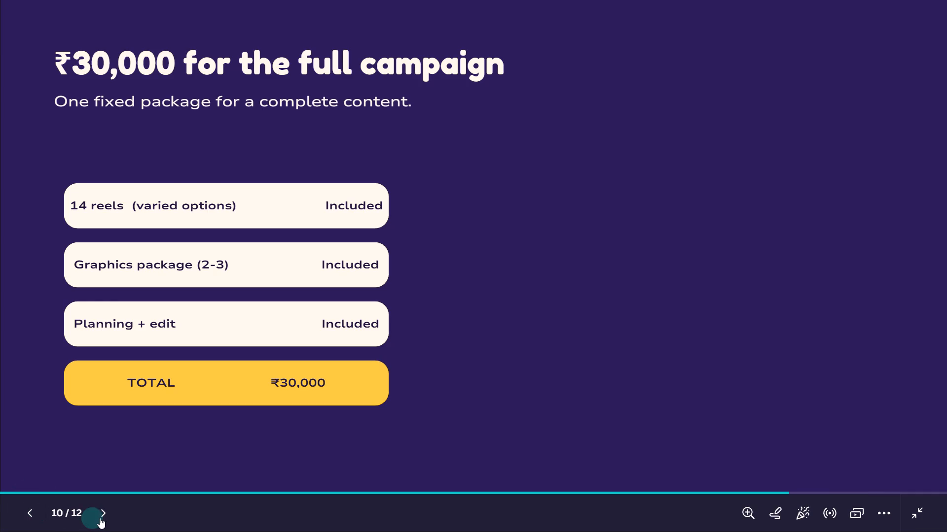
{"action": "left_click", "coordinate": [108, 517]}
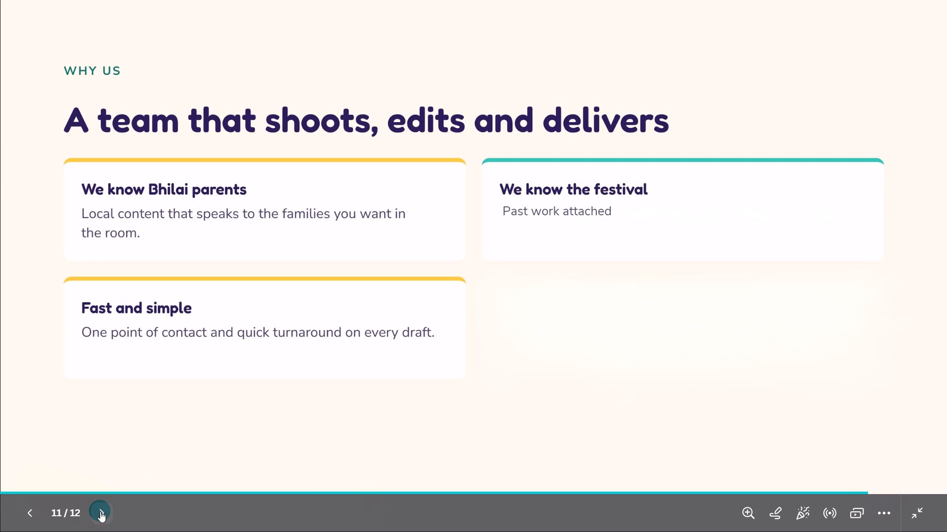
{"action": "left_click", "coordinate": [100, 511]}
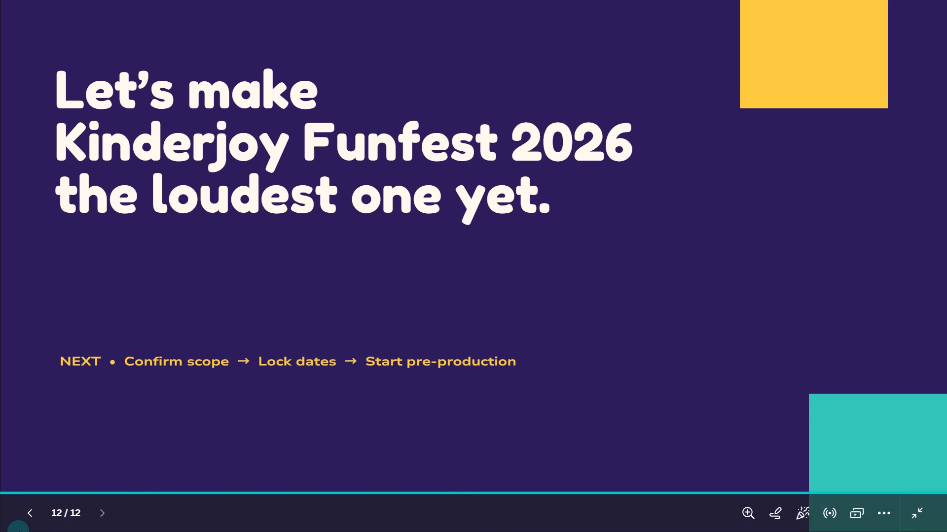
Go back through all the slides from the closing slide to the Kinderjoy Fest 2026 title slide.
{"action": "left_click", "coordinate": [24, 519]}
{"action": "left_click", "coordinate": [24, 519]}
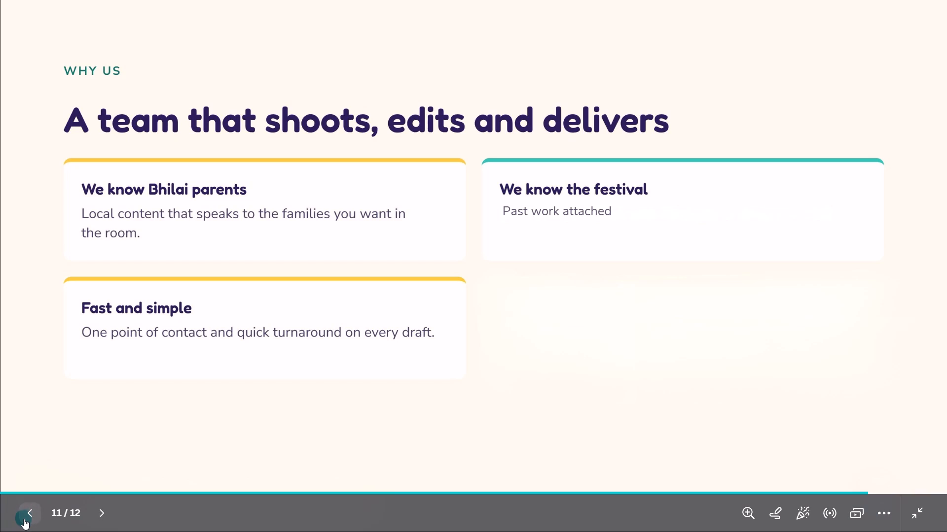
{"action": "left_click", "coordinate": [24, 519]}
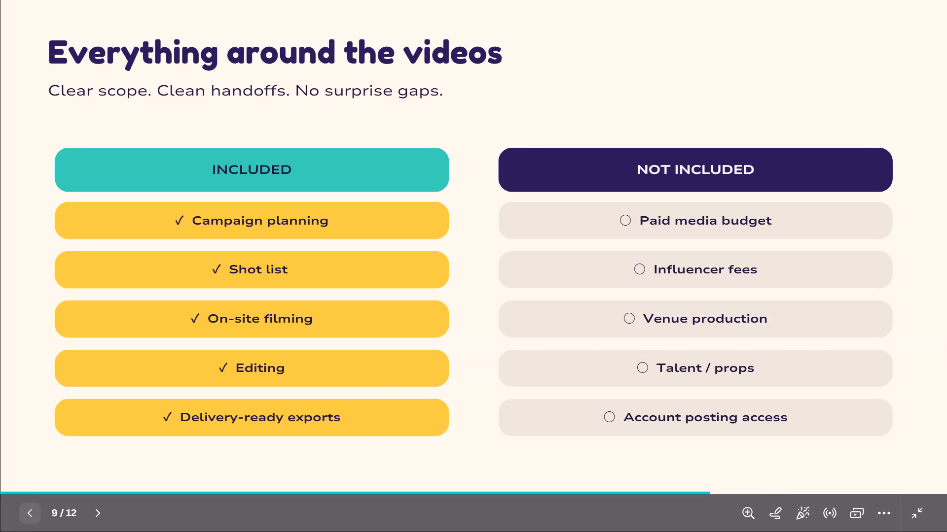
{"action": "left_click", "coordinate": [24, 519]}
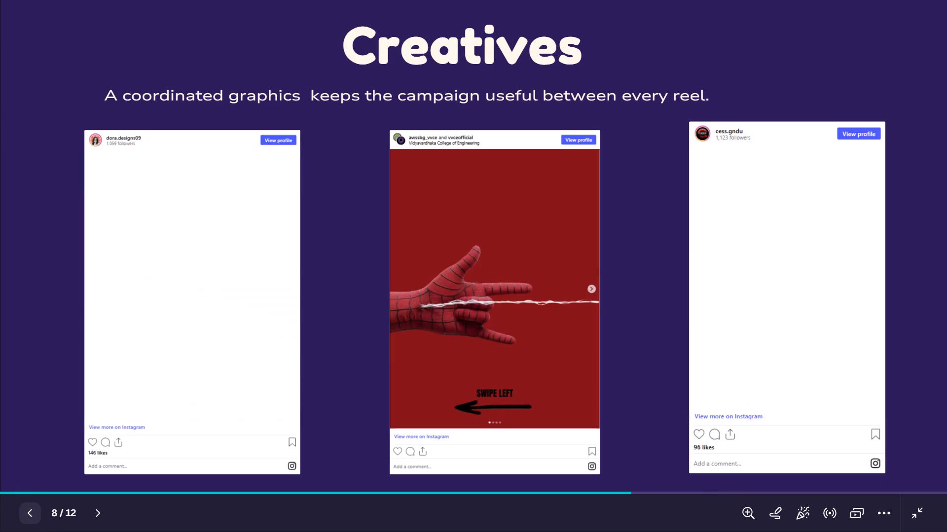
{"action": "left_click", "coordinate": [24, 519]}
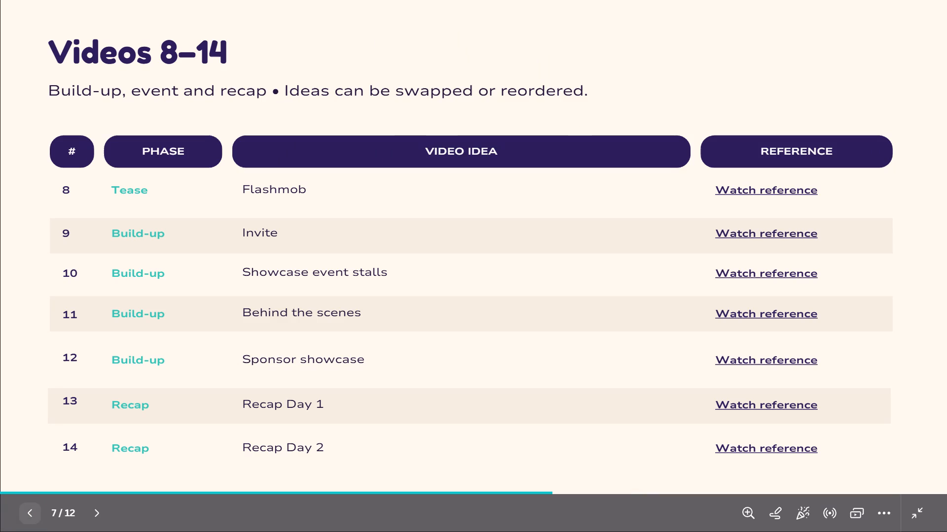
{"action": "left_click", "coordinate": [24, 519]}
{"action": "left_click", "coordinate": [24, 519]}
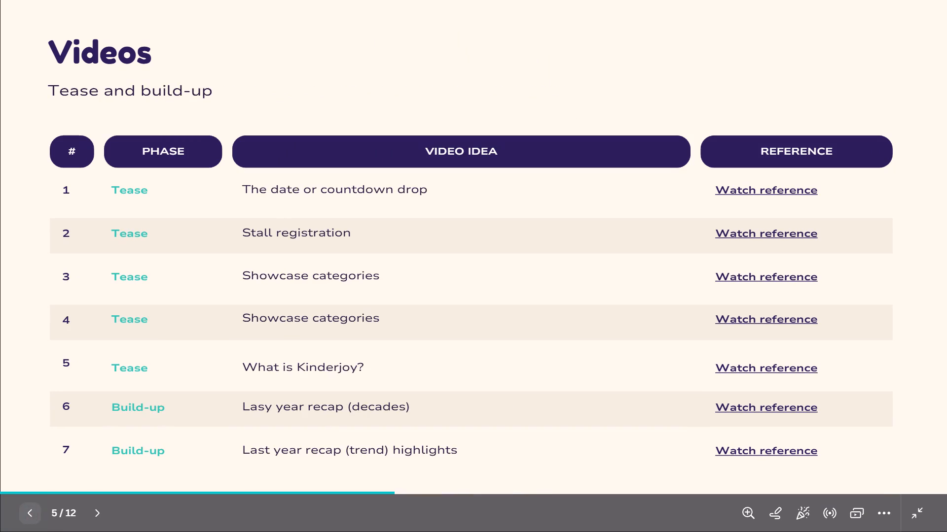
{"action": "left_click", "coordinate": [24, 519]}
{"action": "left_click", "coordinate": [24, 519]}
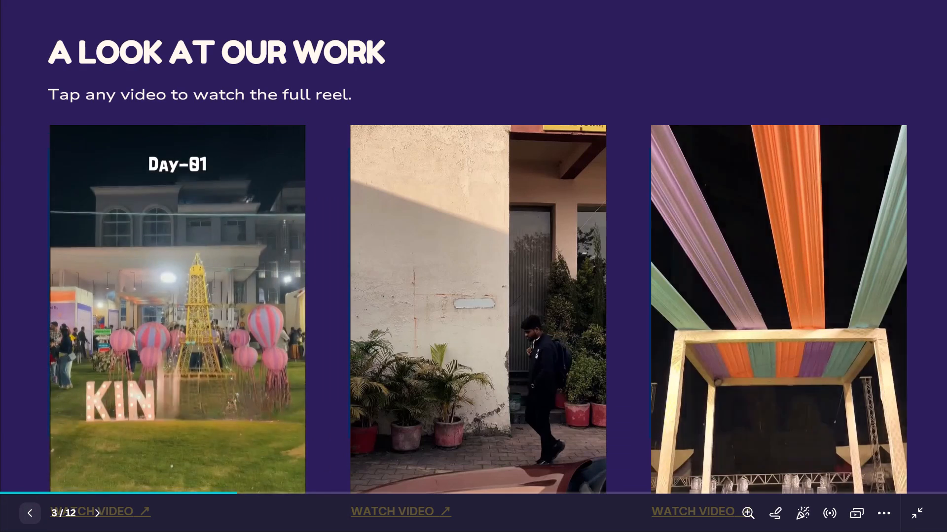
{"action": "left_click", "coordinate": [24, 519]}
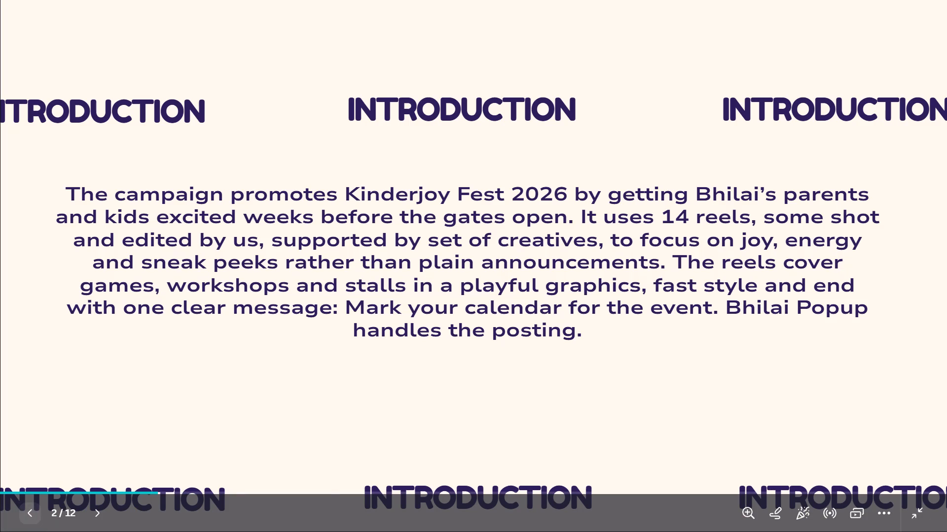
{"action": "left_click", "coordinate": [24, 519]}
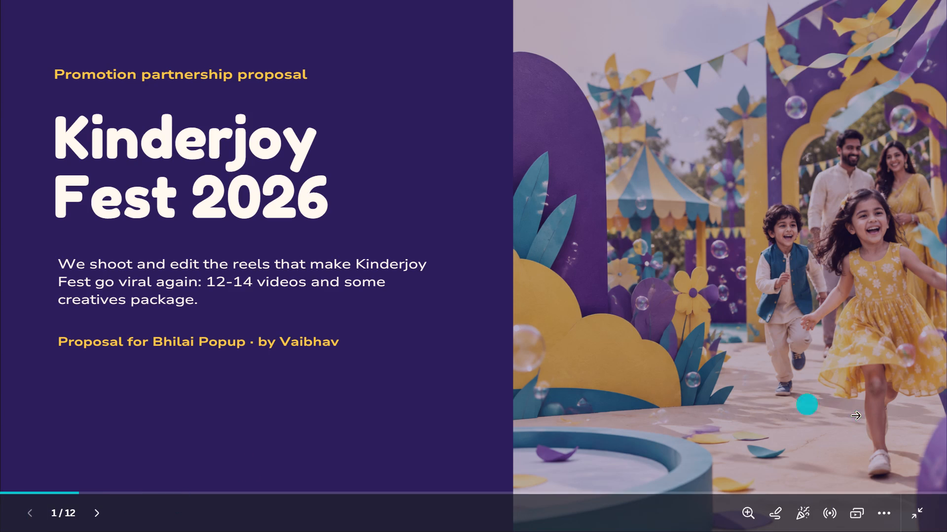
Leave the full-screen presentation and close both the Kinderjoy Fest Pitch and the Canva home page.
{"action": "left_click", "coordinate": [915, 521]}
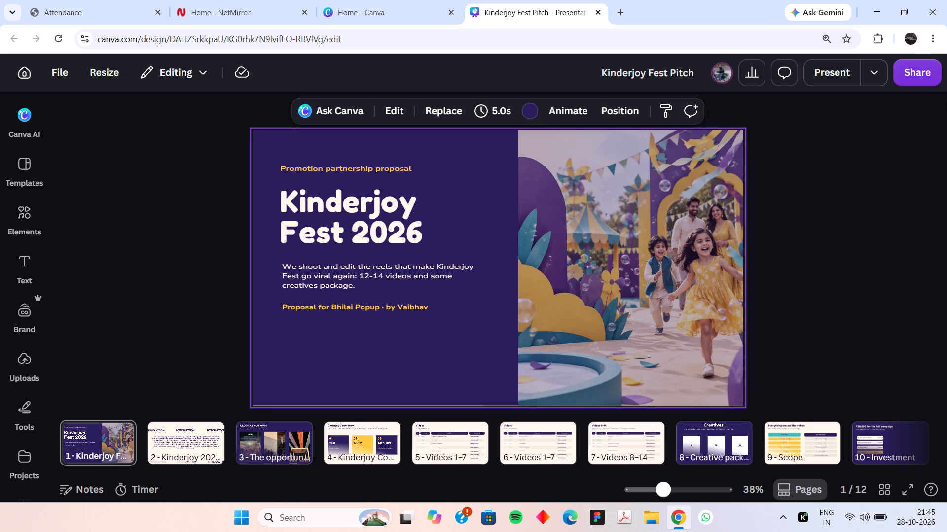
{"action": "left_click", "coordinate": [597, 9]}
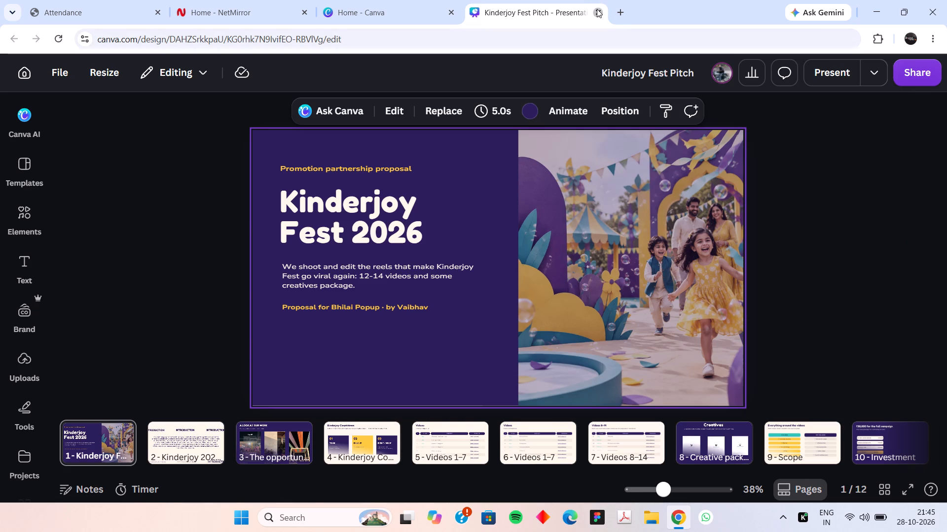
{"action": "left_click", "coordinate": [450, 12]}
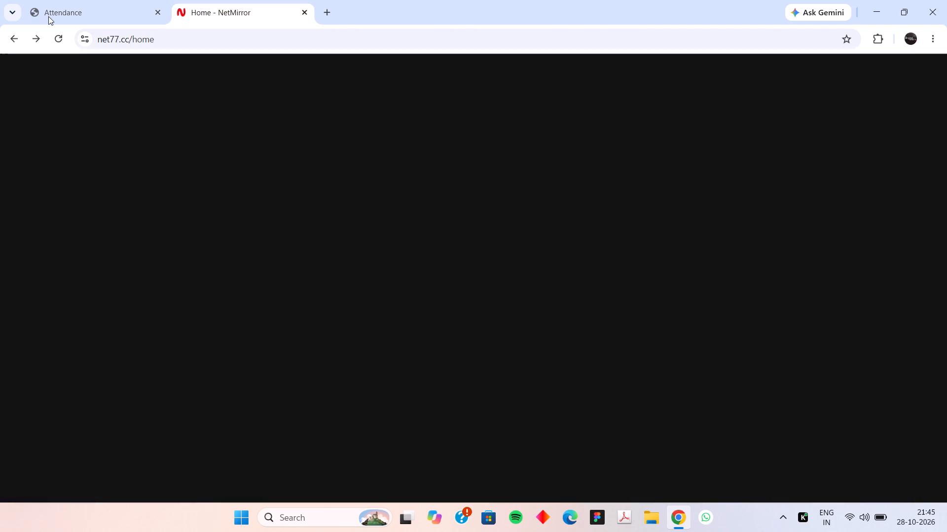
Switch to the Attendance page and open your own 28 October clock-in record for editing.
{"action": "left_click", "coordinate": [79, 0]}
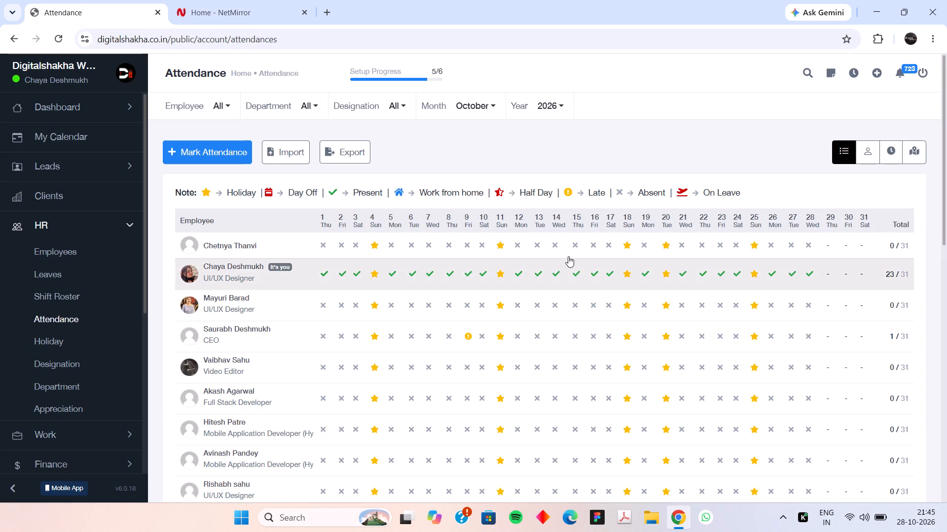
{"action": "left_click", "coordinate": [809, 273]}
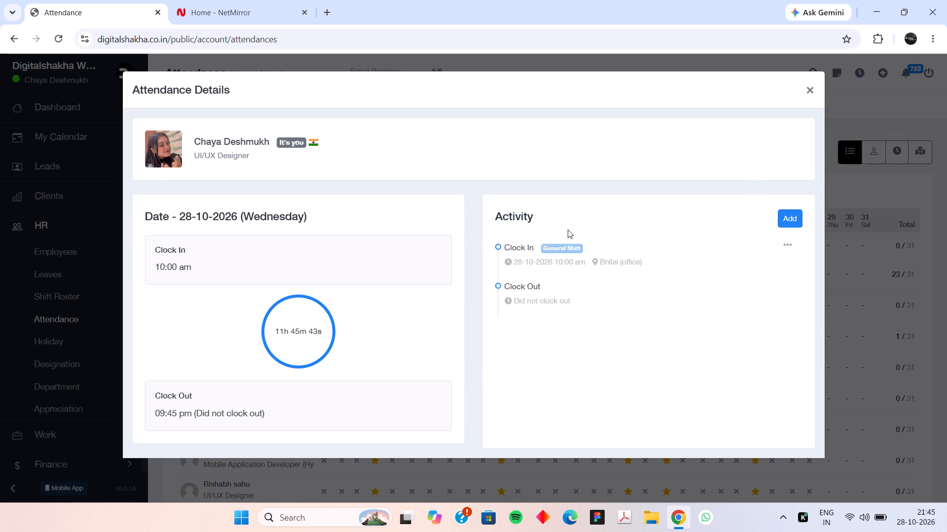
{"action": "left_click", "coordinate": [784, 238]}
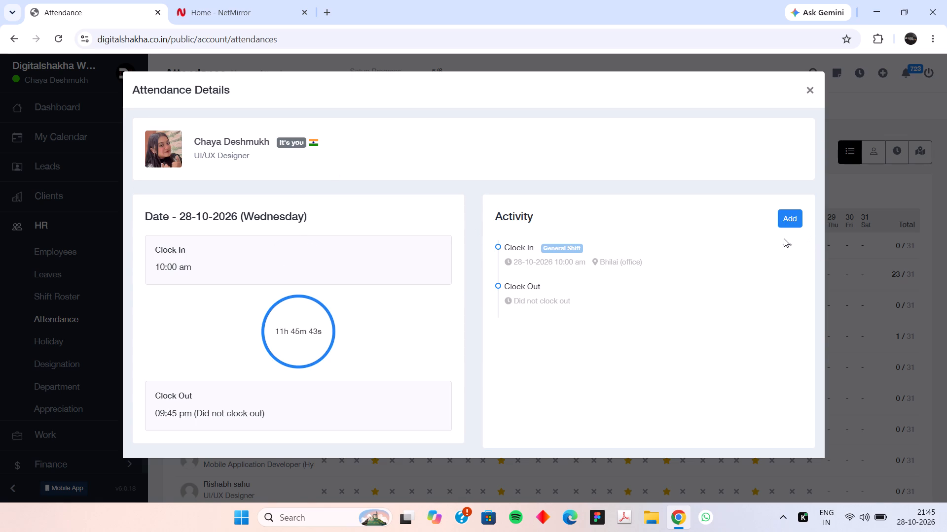
{"action": "left_click", "coordinate": [784, 245]}
{"action": "left_click", "coordinate": [755, 253]}
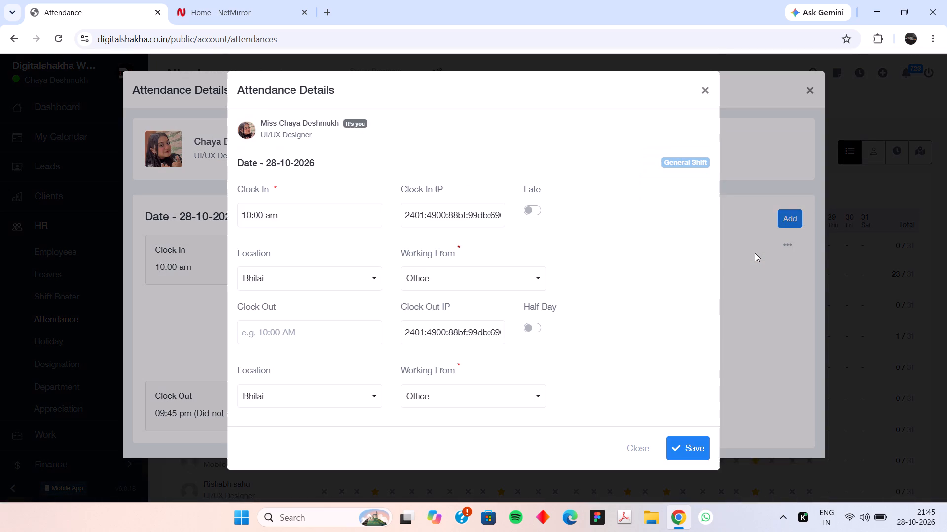
Set the clock-out time of the 28-10-2026 attendance record to 8:00 pm and save it.
{"action": "left_click", "coordinate": [266, 320]}
{"action": "left_click", "coordinate": [249, 381]}
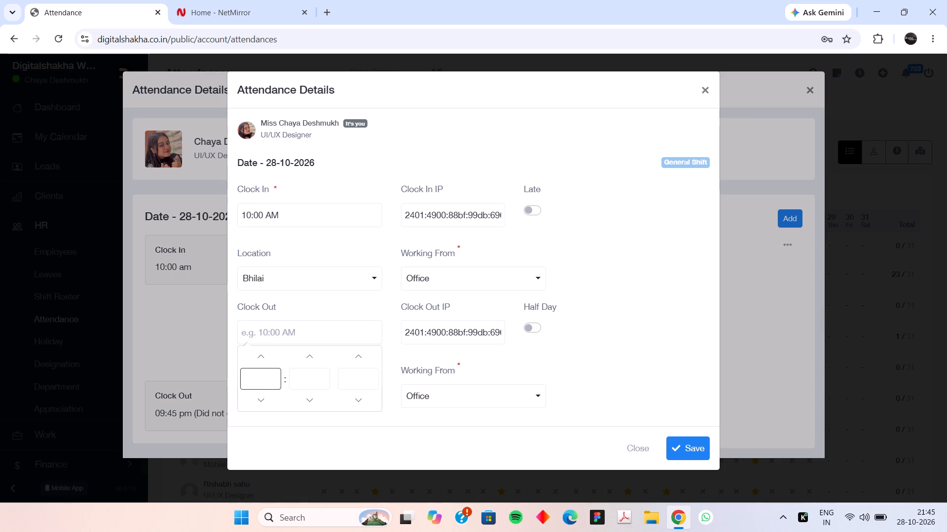
{"action": "key", "text": "8"}
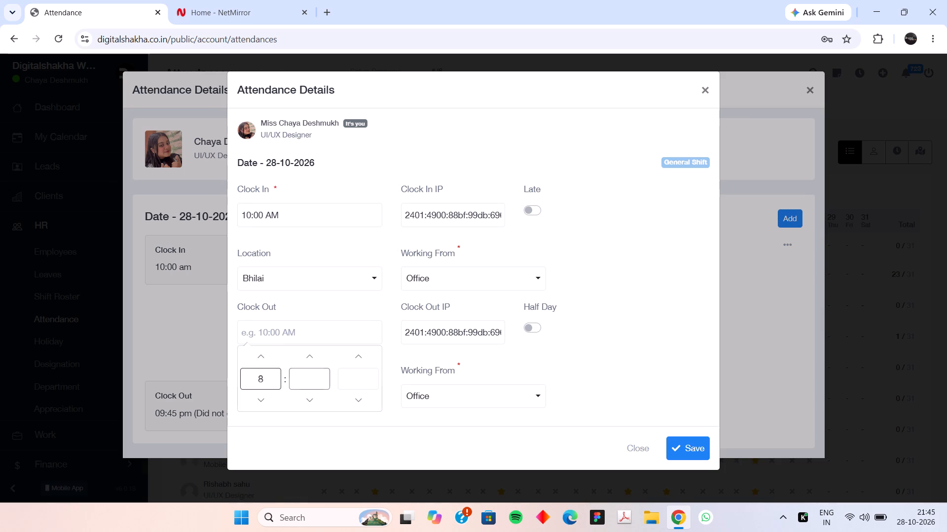
{"action": "left_click", "coordinate": [326, 371]}
{"action": "type", "text": "00"}
{"action": "key", "text": "p"}
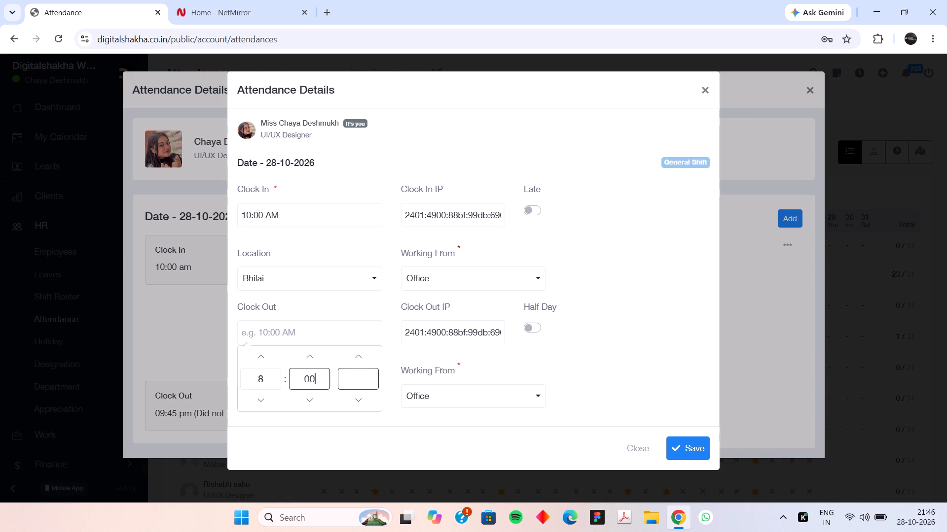
{"action": "left_click", "coordinate": [361, 384]}
{"action": "type", "text": "pm"}
{"action": "left_click", "coordinate": [685, 455]}
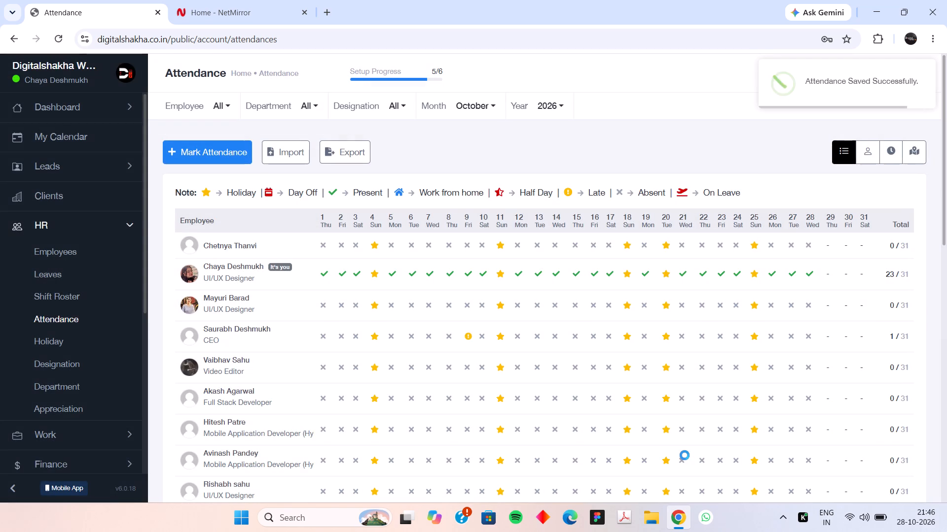
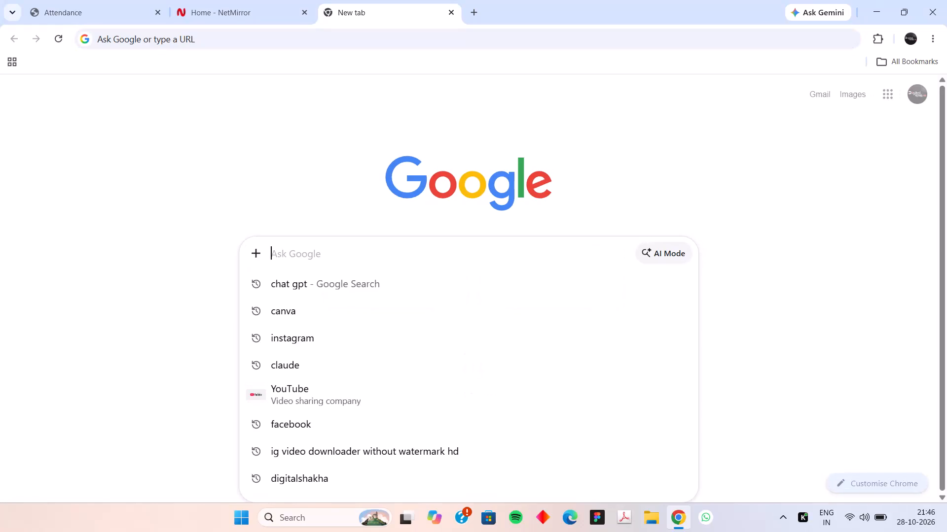
Search Google for canva and open the Canva account login result.
{"action": "left_click", "coordinate": [290, 301]}
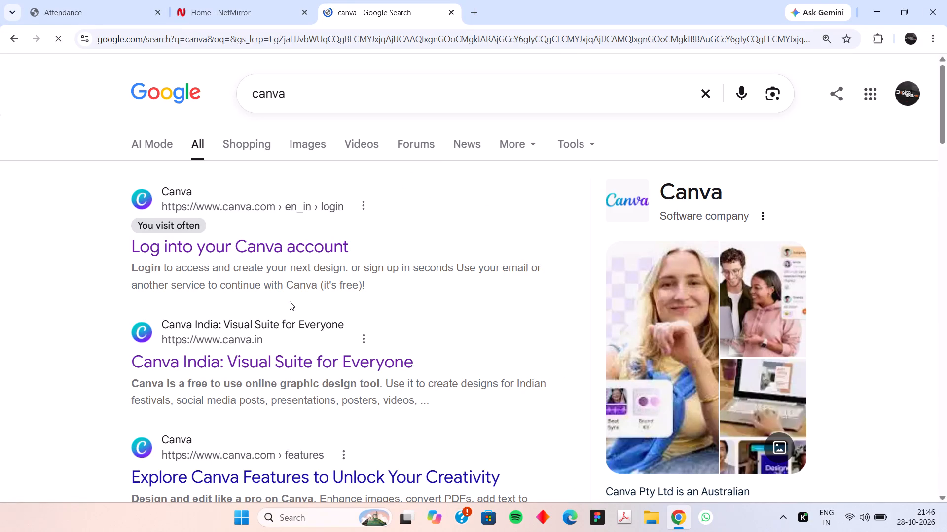
{"action": "left_click", "coordinate": [264, 233]}
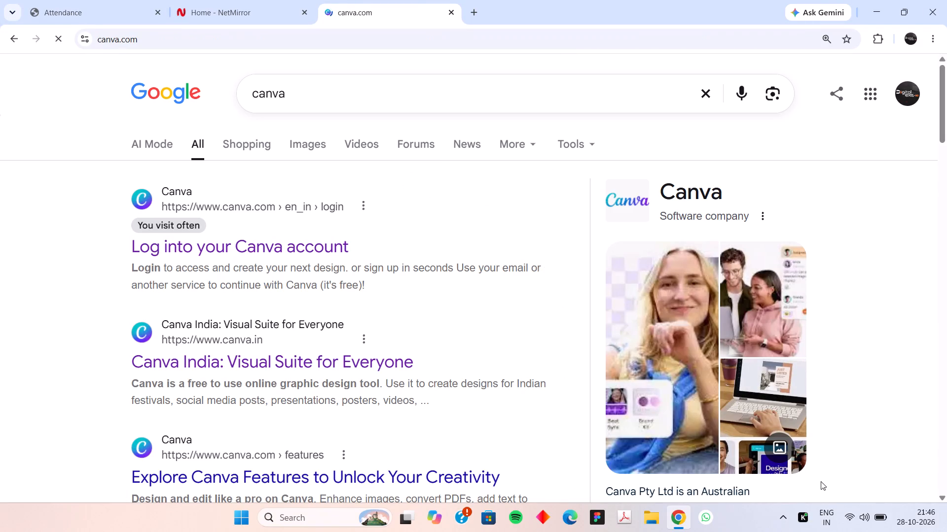
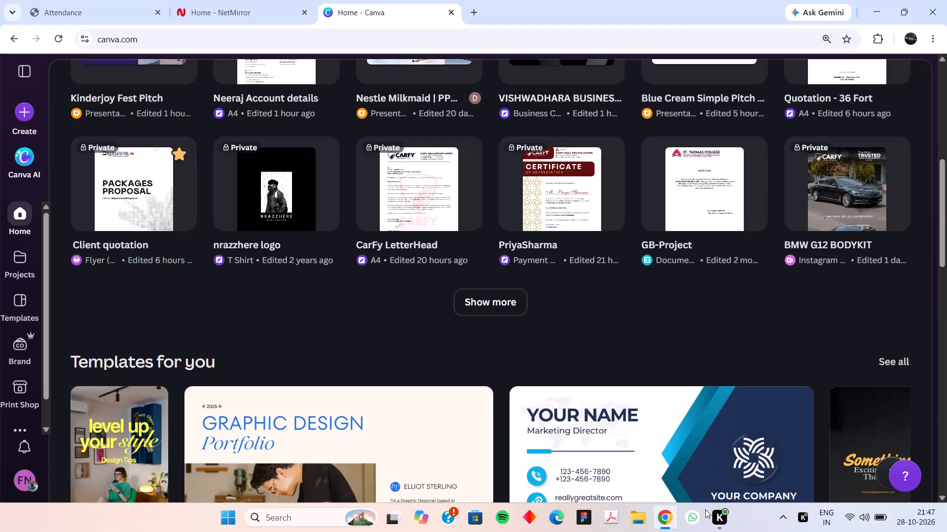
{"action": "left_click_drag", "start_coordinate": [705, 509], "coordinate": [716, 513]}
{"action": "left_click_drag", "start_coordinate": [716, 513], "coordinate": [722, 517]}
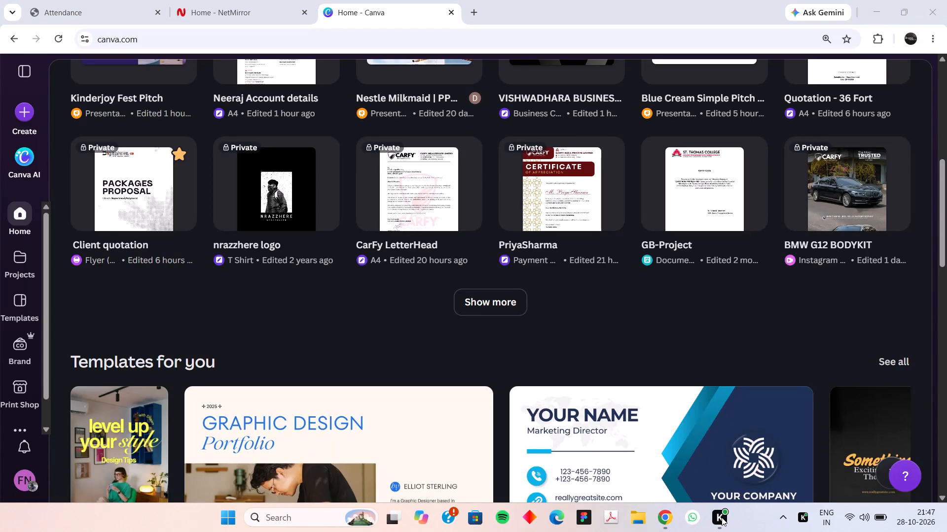
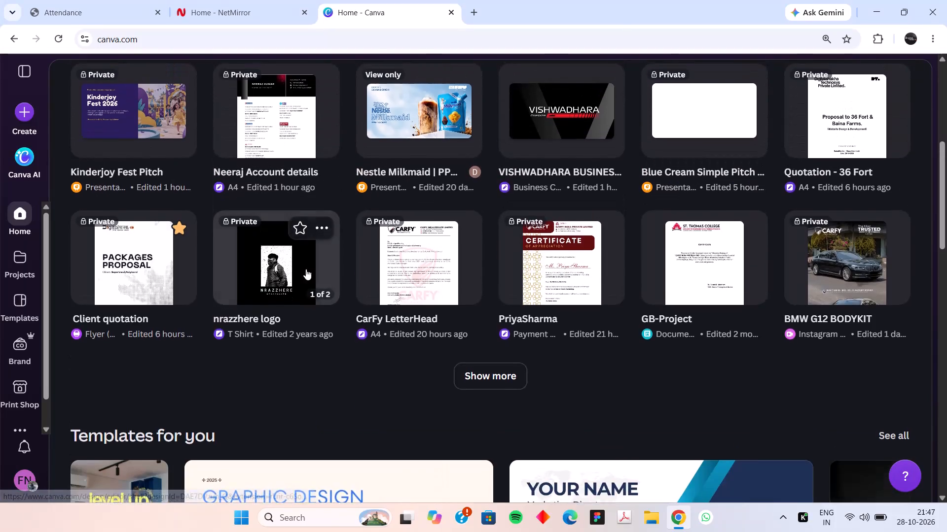
Open the Kinderjoy Fest Pitch presentation from the recent designs.
{"action": "scroll", "coordinate": [306, 269], "scroll_direction": "up", "scroll_amount": 1}
{"action": "left_click", "coordinate": [160, 220]}
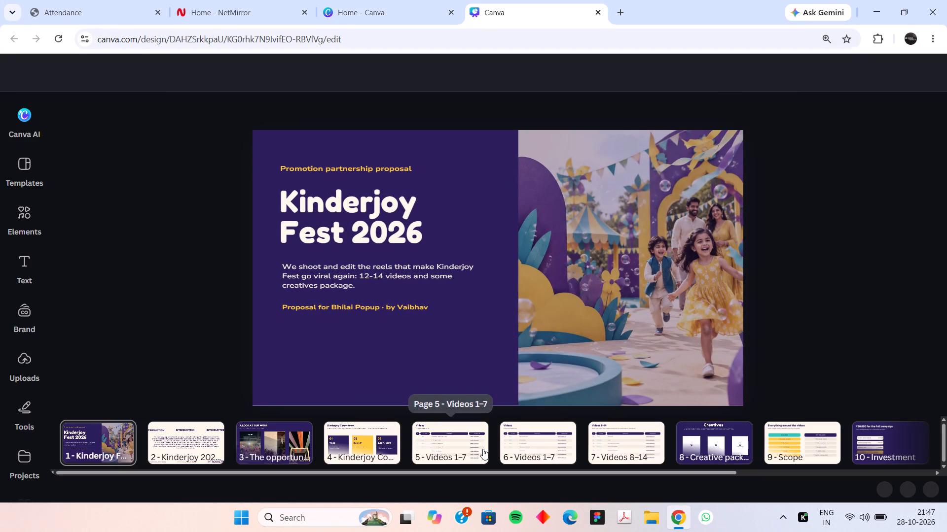
Review the pitch's work samples, Kinderjoy Countdown, Videos 1–7 and Creatives pages, including the second sample reel and the video reference links.
{"action": "left_click", "coordinate": [453, 447]}
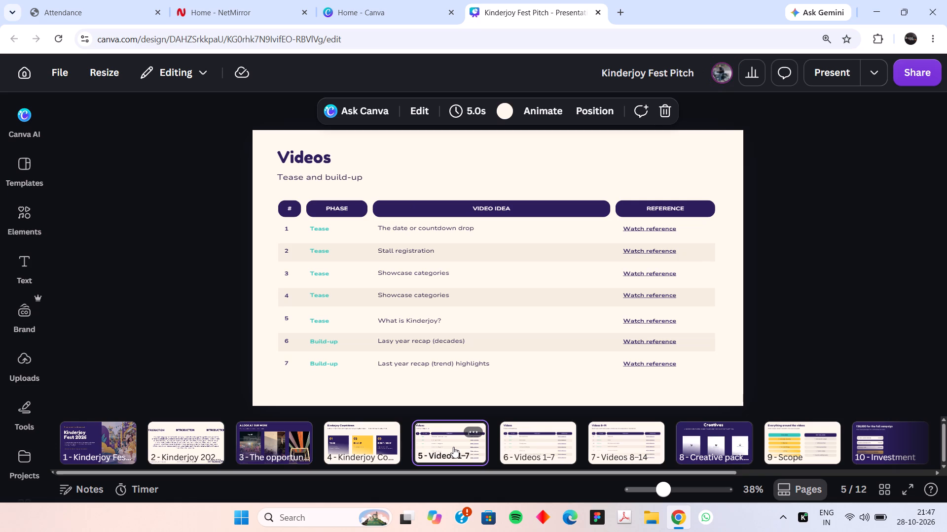
{"action": "left_click", "coordinate": [655, 228]}
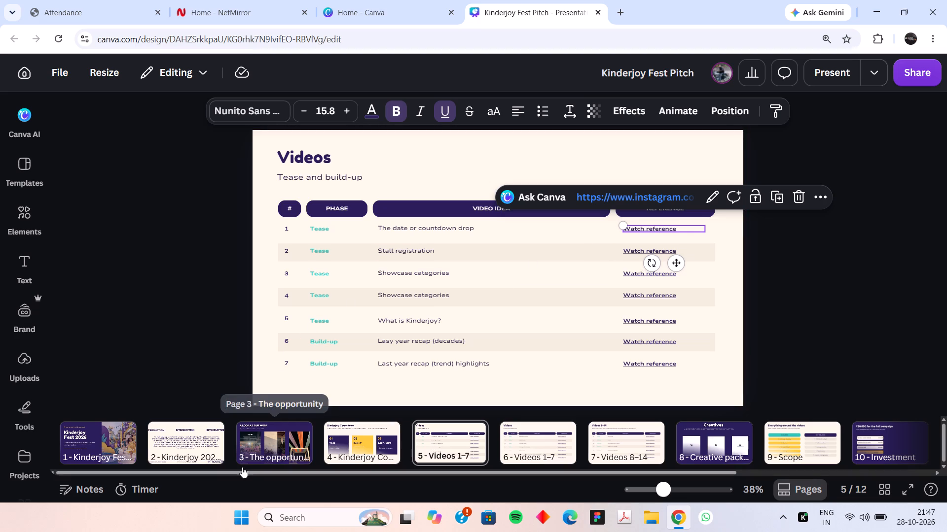
{"action": "left_click", "coordinate": [254, 438]}
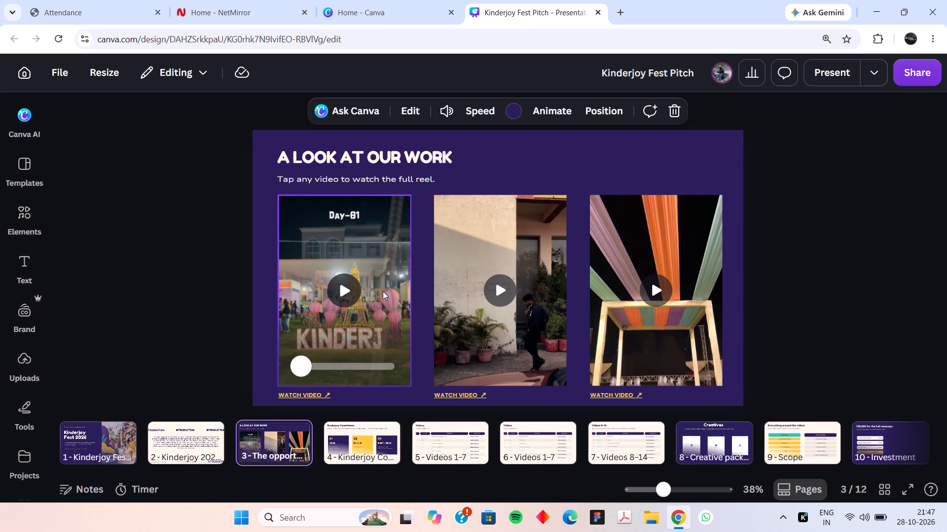
{"action": "left_click", "coordinate": [498, 288]}
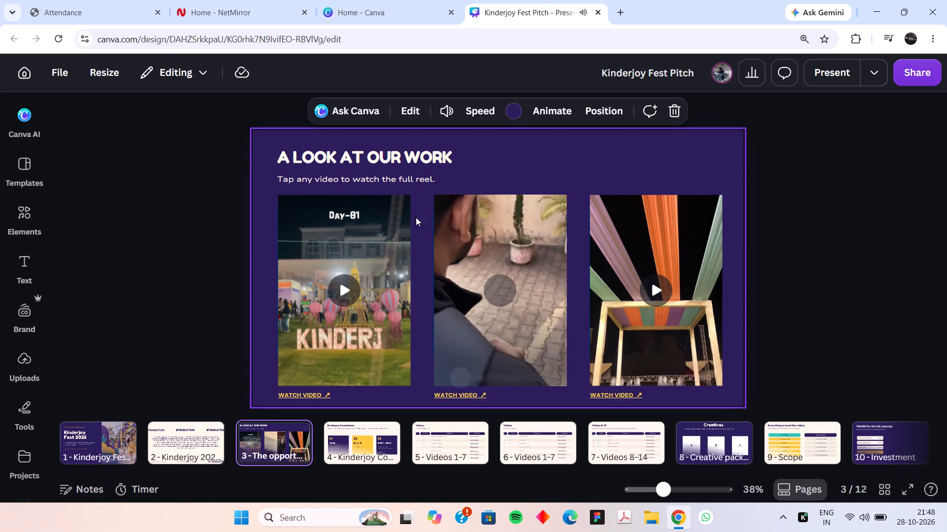
{"action": "left_click", "coordinate": [498, 280]}
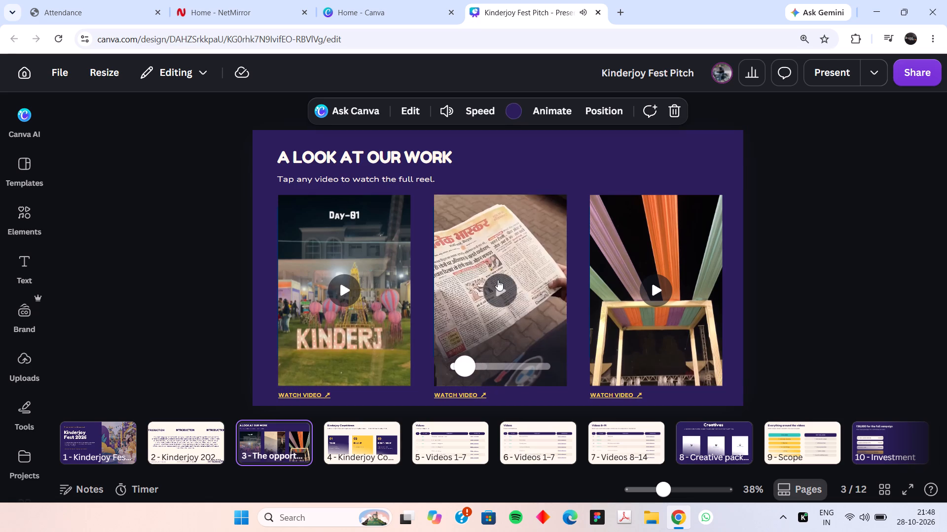
{"action": "left_click", "coordinate": [704, 444]}
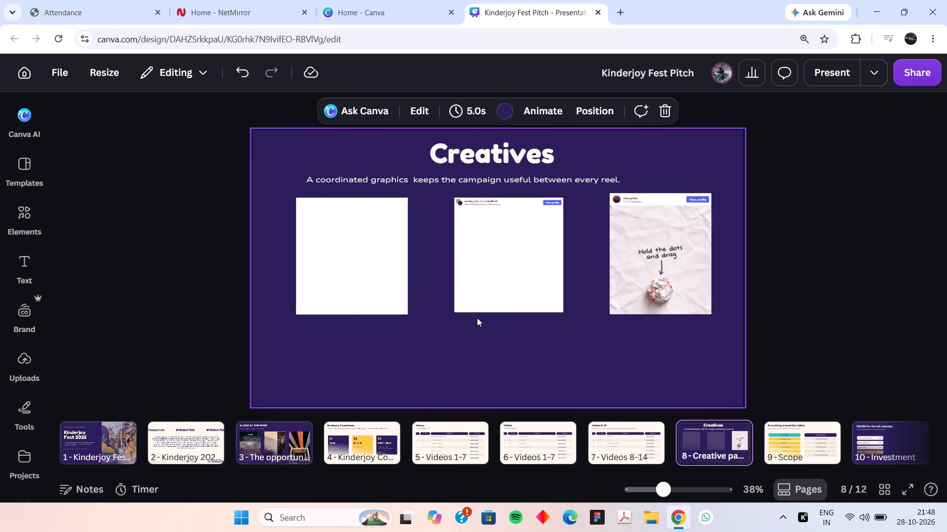
{"action": "left_click", "coordinate": [275, 453]}
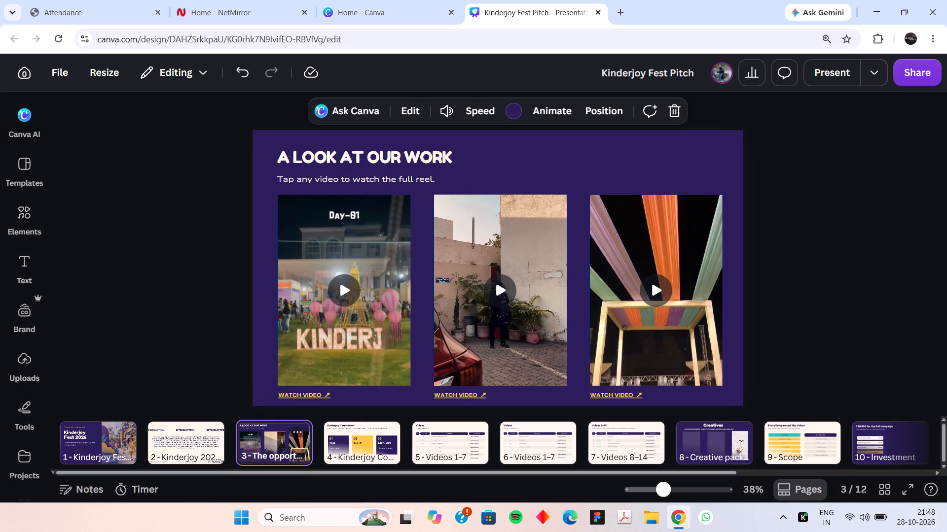
{"action": "left_click", "coordinate": [333, 432]}
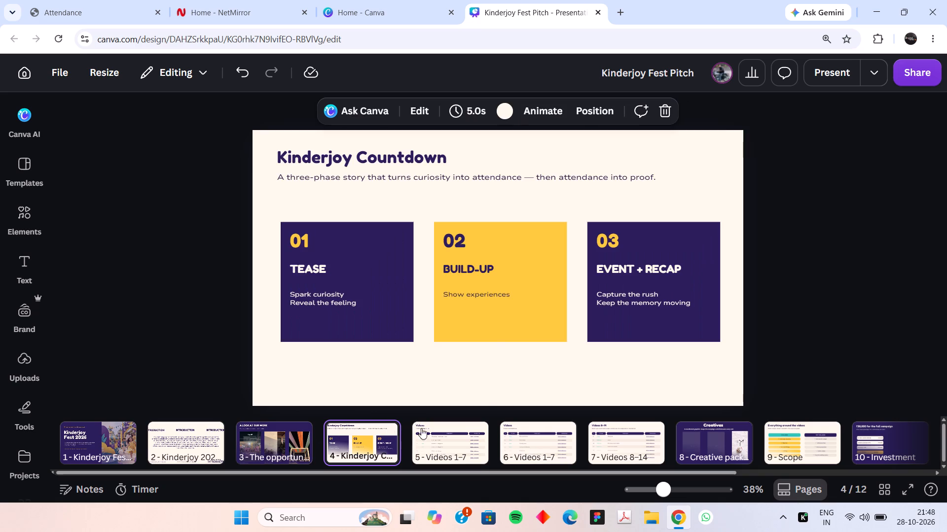
{"action": "left_click", "coordinate": [432, 432]}
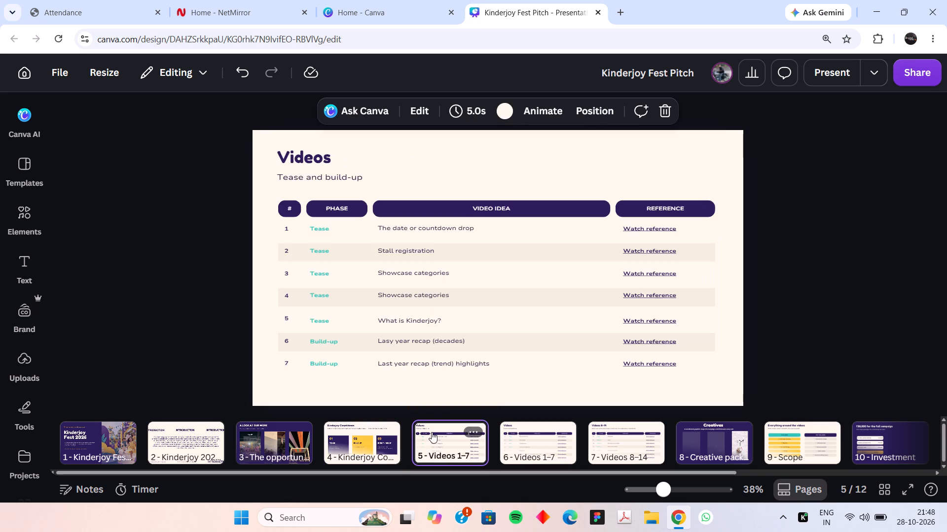
{"action": "left_click", "coordinate": [288, 437]}
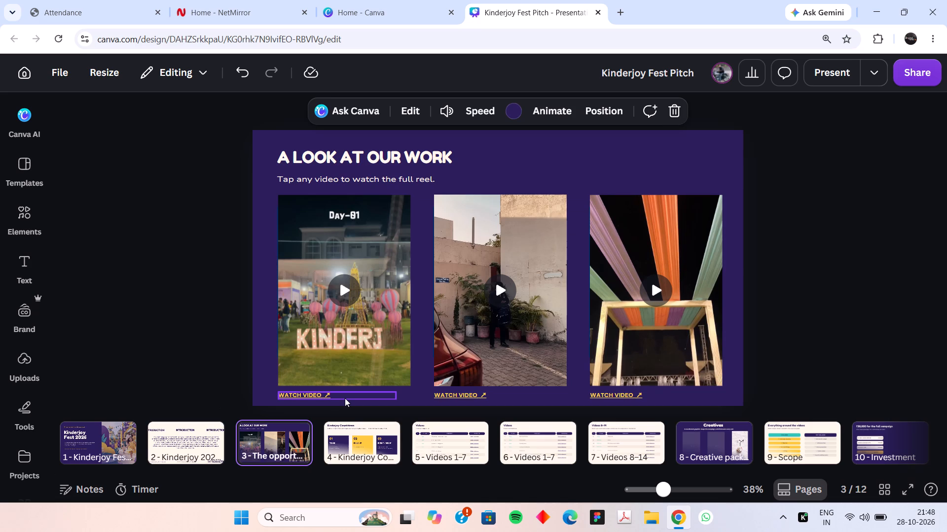
{"action": "left_click", "coordinate": [440, 462]}
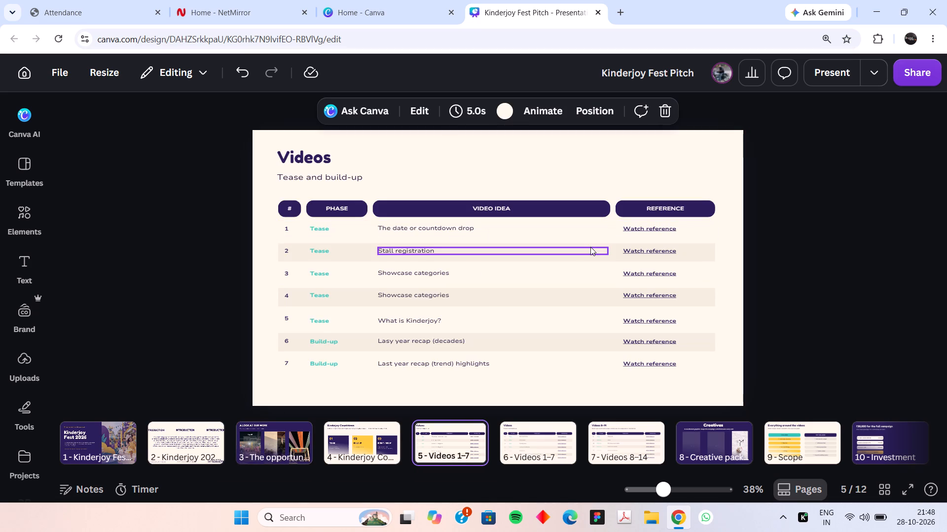
{"action": "left_click", "coordinate": [632, 227]}
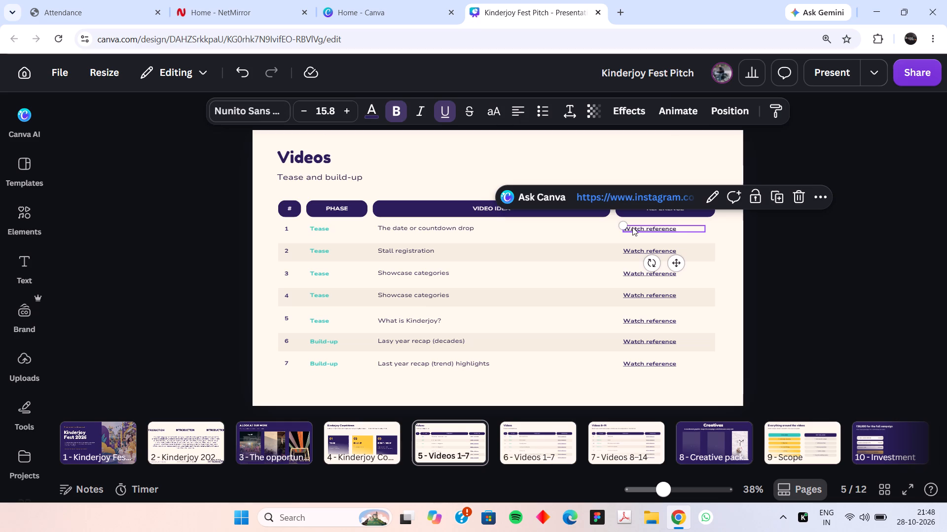
{"action": "left_click", "coordinate": [645, 323]}
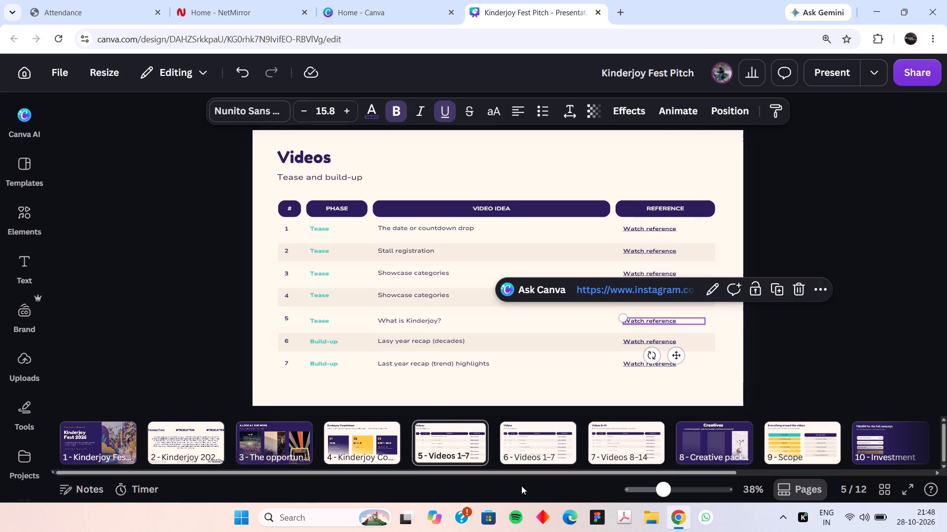
On the Scope page, extend the on-site filming item under Included to read "On-site filming ( for reels )".
{"action": "left_click", "coordinate": [792, 444]}
{"action": "double_click", "coordinate": [422, 286]}
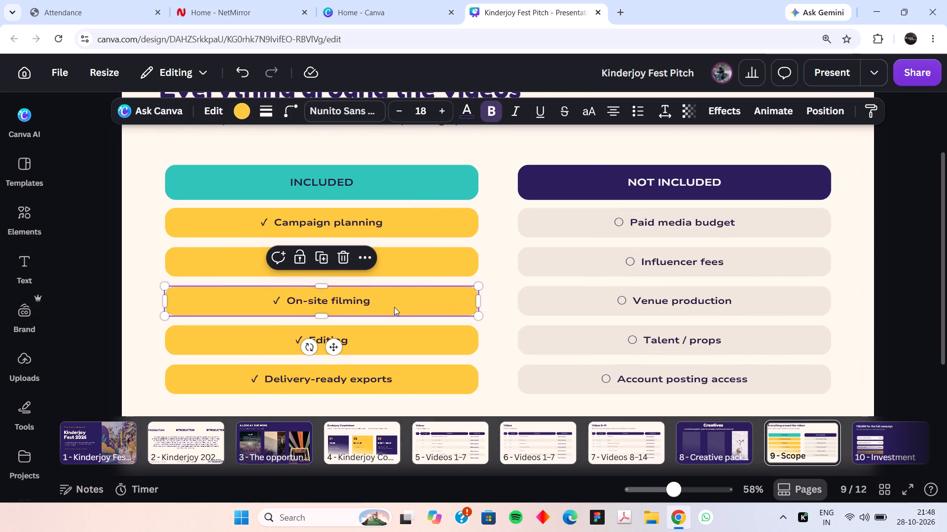
{"action": "double_click", "coordinate": [359, 296]}
{"action": "left_click", "coordinate": [375, 299]}
{"action": "key", "text": "space"}
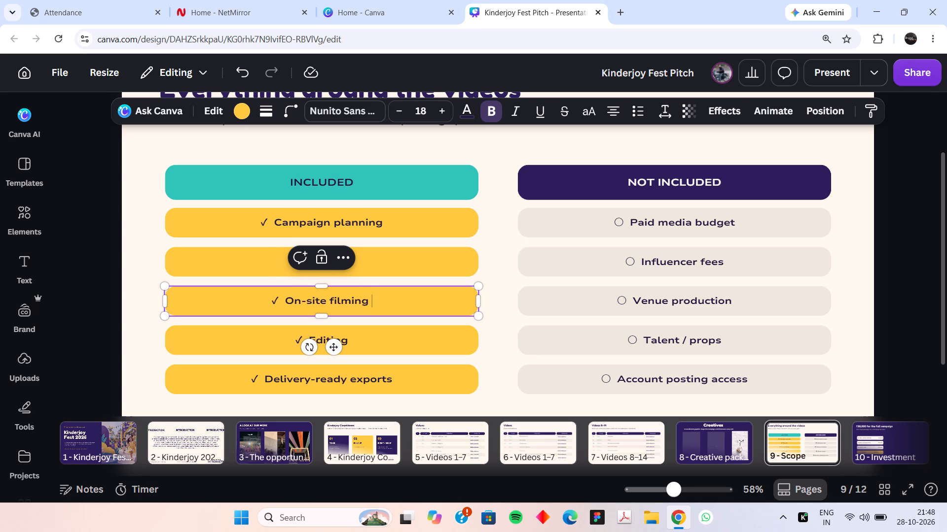
{"action": "key", "text": "shift+parenleft"}
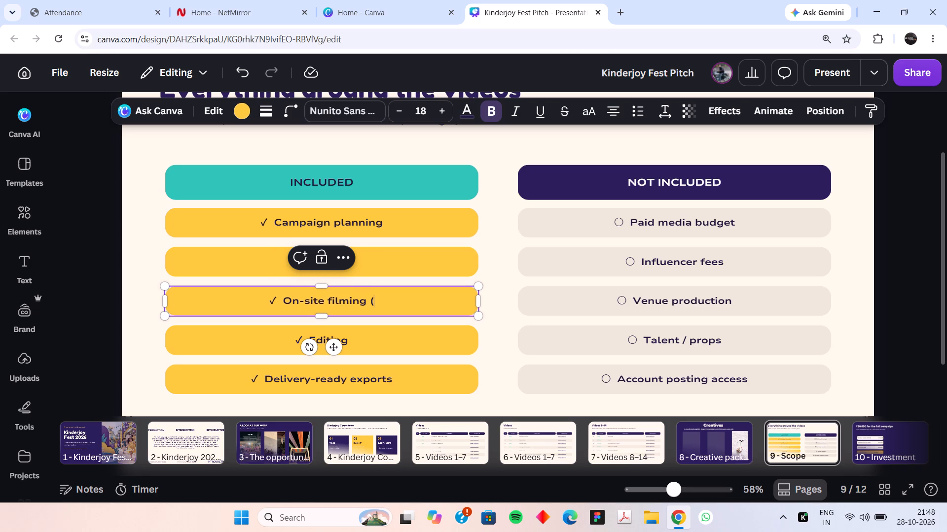
{"action": "key", "text": "space"}
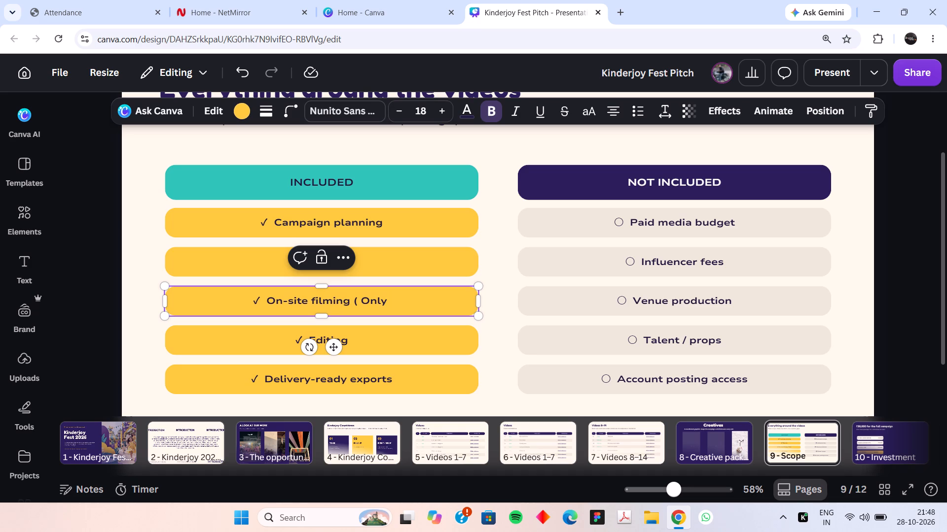
{"action": "key", "text": "BackSpace"}
{"action": "key", "text": "BackSpace"}
{"action": "key", "text": "BackSpace"}
{"action": "key", "text": "BackSpace"}
{"action": "key", "text": "BackSpace"}
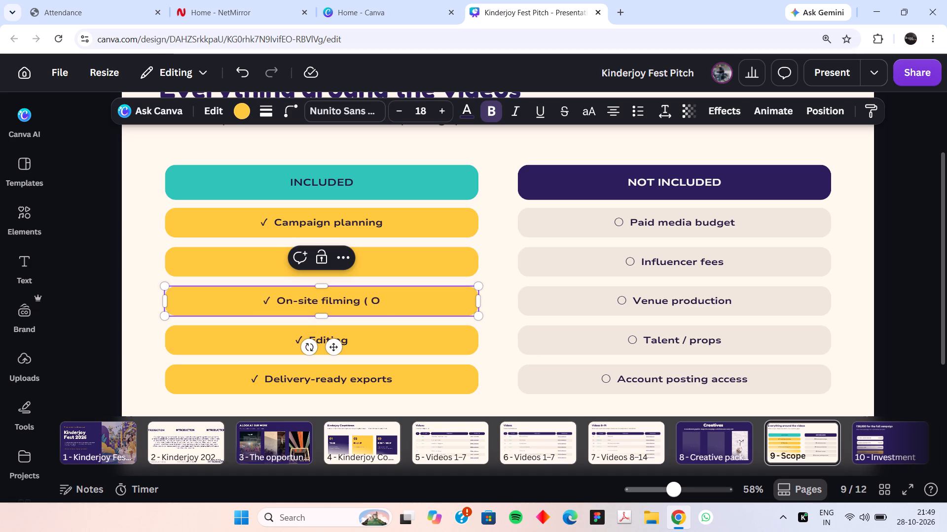
{"action": "type", "text": "for ree"}
{"action": "type", "text": "ls"}
{"action": "key", "text": "space"}
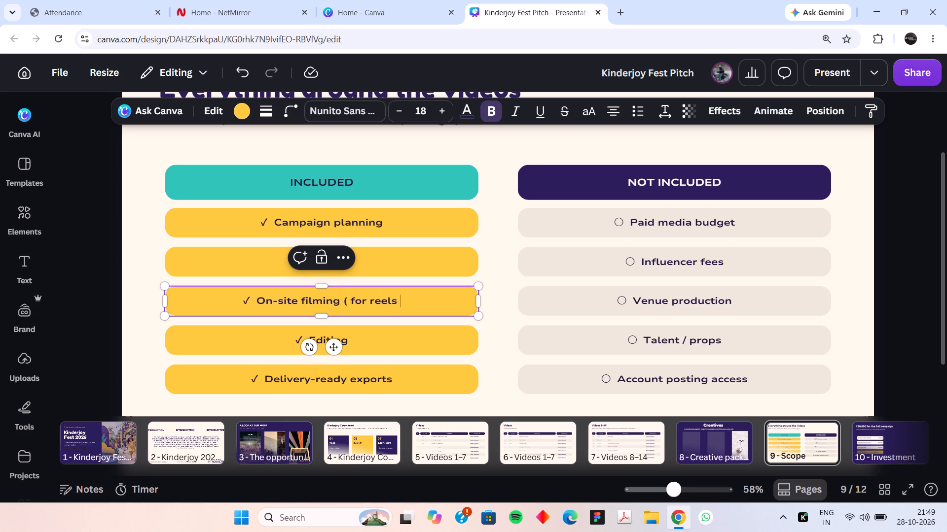
{"action": "type", "text": ")"}
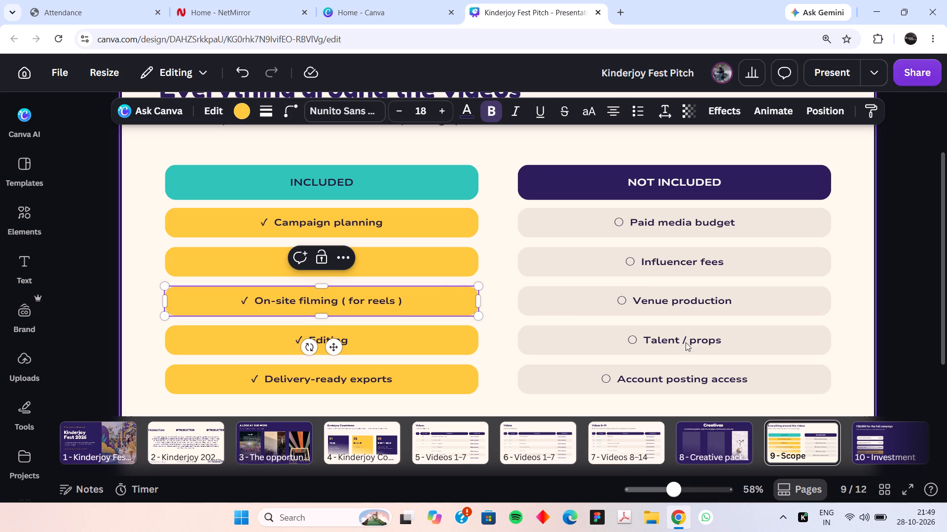
On the Investment page, add "if needed" after "Graphics package (2-3)" in the package list.
{"action": "left_click", "coordinate": [868, 429]}
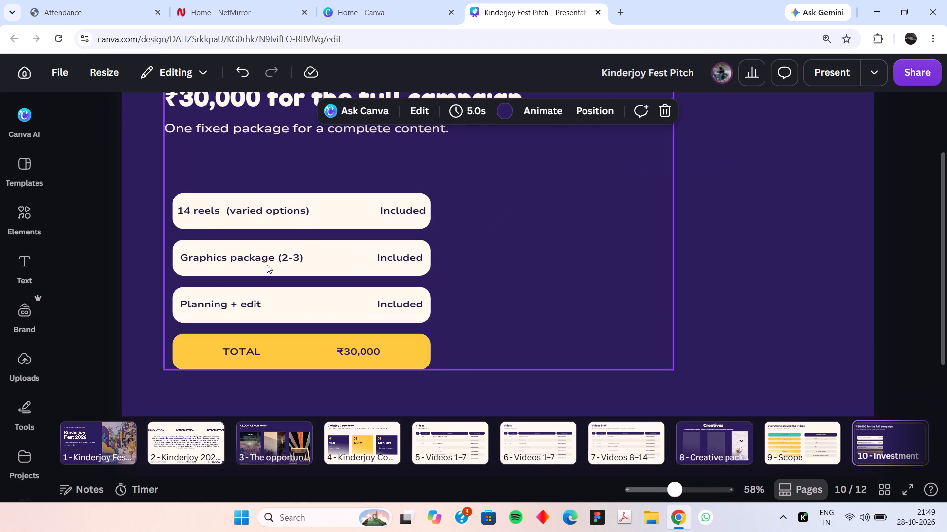
{"action": "double_click", "coordinate": [274, 265]}
{"action": "double_click", "coordinate": [302, 260]}
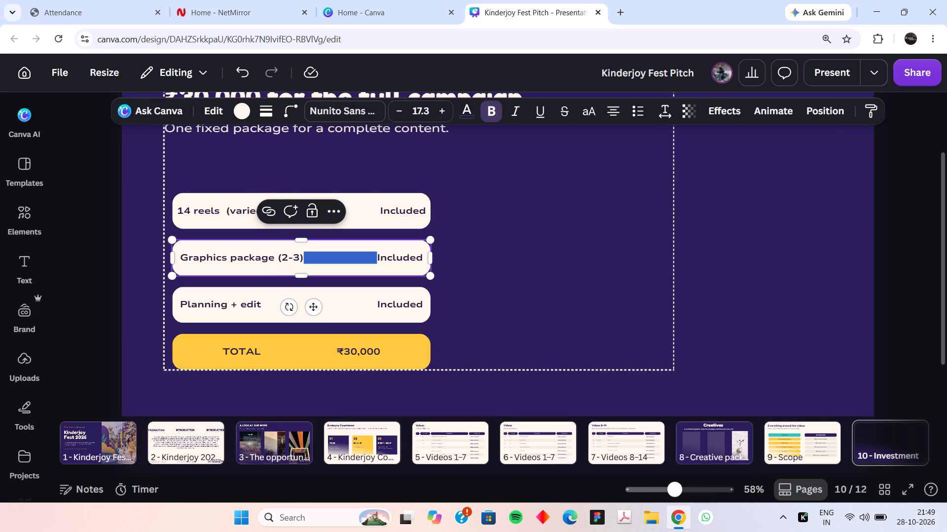
{"action": "left_click", "coordinate": [302, 260]}
{"action": "key", "text": "space"}
{"action": "type", "text": "if"}
{"action": "key", "text": "space"}
{"action": "type", "text": "needed"}
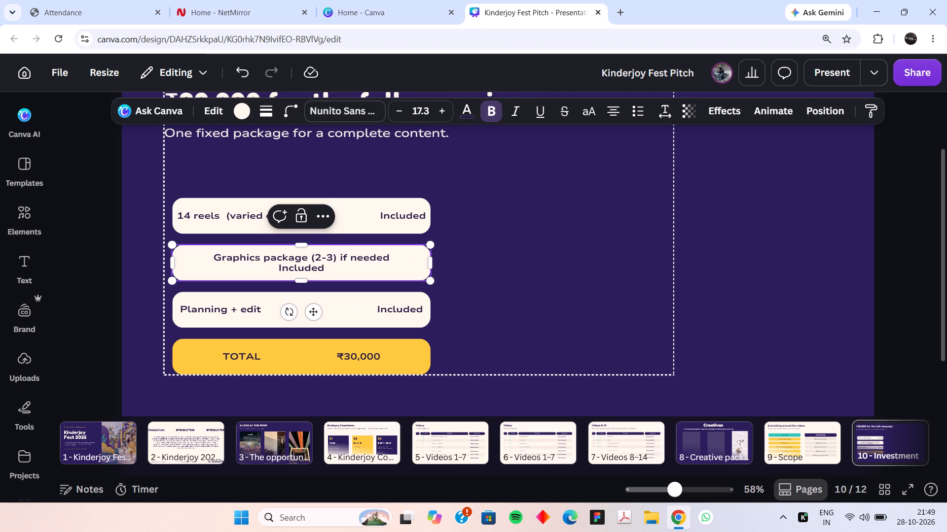
{"action": "key", "text": "space"}
{"action": "key", "text": "BackSpace"}
{"action": "key", "text": "space"}
{"action": "type", "text": "adju"}
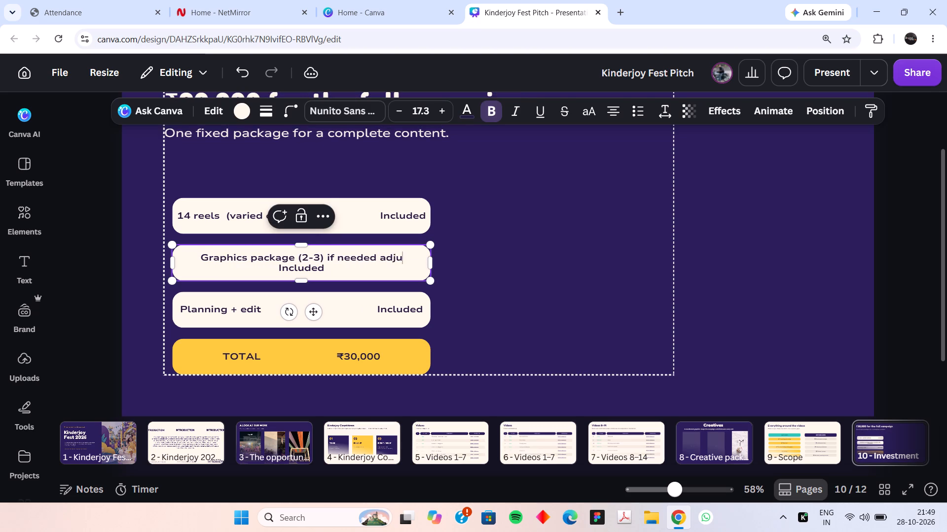
{"action": "key", "text": "BackSpace"}
{"action": "key", "text": "BackSpace"}
{"action": "key", "text": "BackSpace"}
{"action": "key", "text": "BackSpace"}
{"action": "key", "text": "BackSpace"}
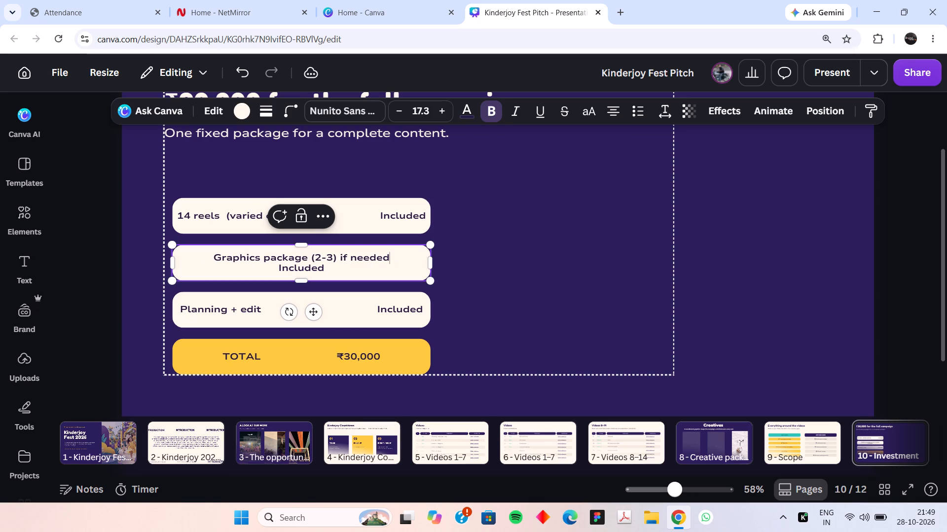
{"action": "key", "text": "space"}
{"action": "type", "text": "(adjustment in"}
{"action": "key", "text": "space"}
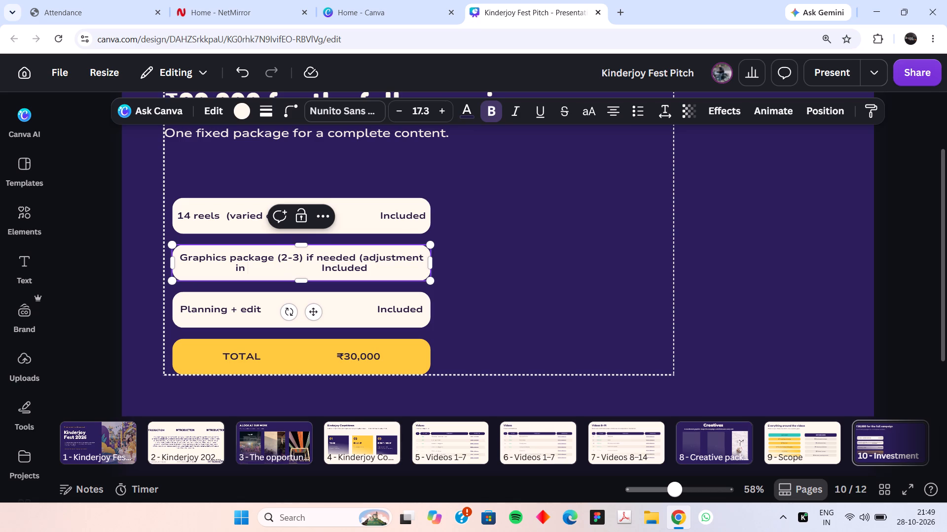
{"action": "type", "text": "reel"}
{"action": "key", "text": "shift+parenright"}
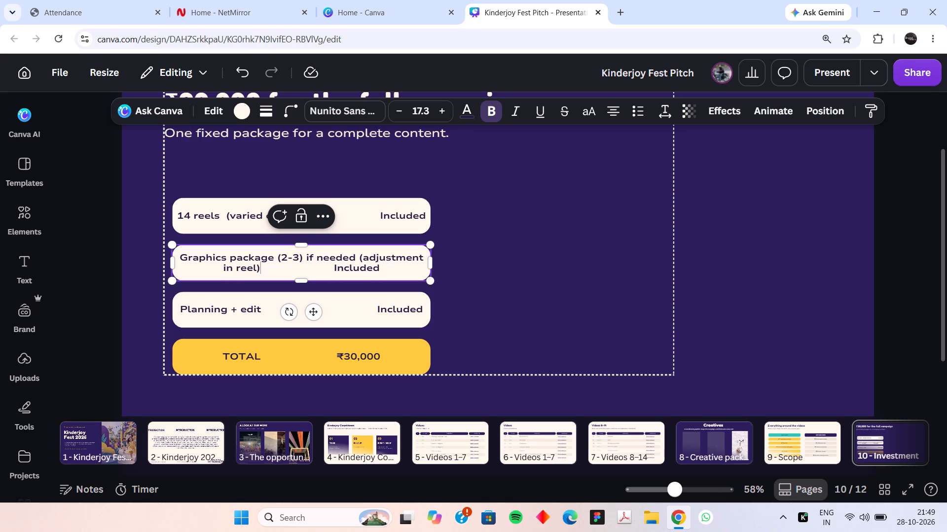
{"action": "key", "text": "BackSpace"}
{"action": "key", "text": "BackSpace"}
{"action": "key", "text": "BackSpace"}
{"action": "key", "text": "BackSpace"}
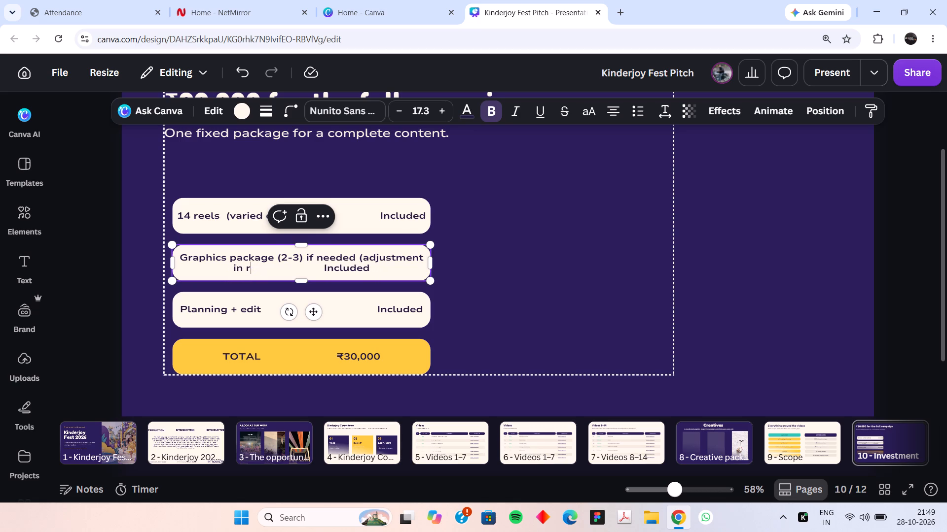
{"action": "key", "text": "BackSpace"}
{"action": "type", "text": "no of reels"}
{"action": "key", "text": "shift+parenright"}
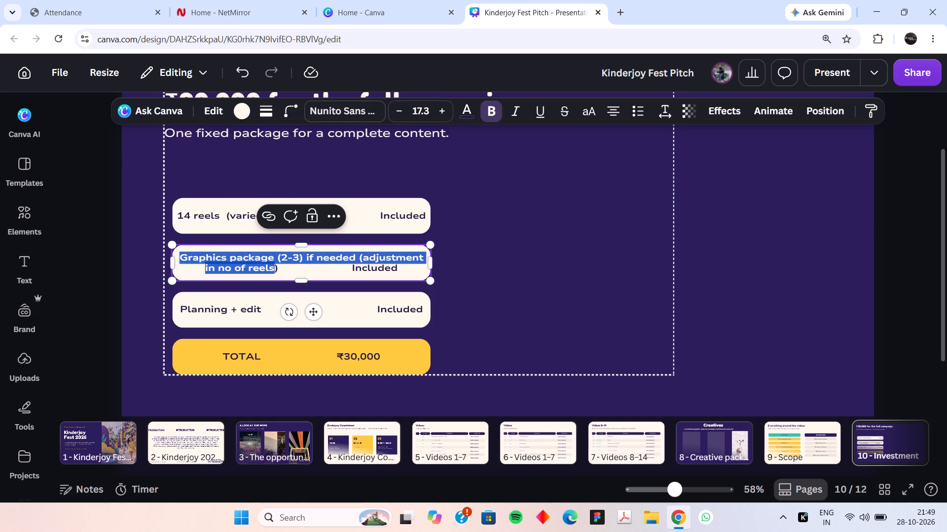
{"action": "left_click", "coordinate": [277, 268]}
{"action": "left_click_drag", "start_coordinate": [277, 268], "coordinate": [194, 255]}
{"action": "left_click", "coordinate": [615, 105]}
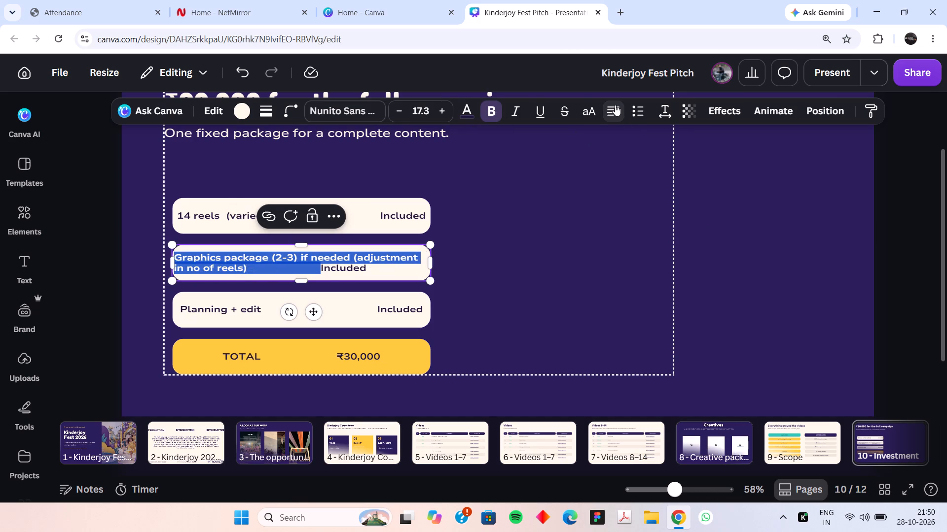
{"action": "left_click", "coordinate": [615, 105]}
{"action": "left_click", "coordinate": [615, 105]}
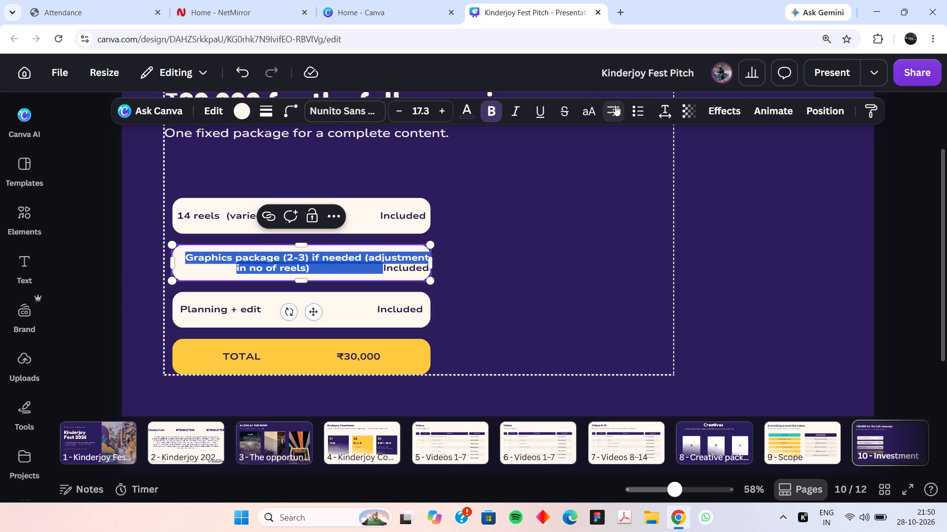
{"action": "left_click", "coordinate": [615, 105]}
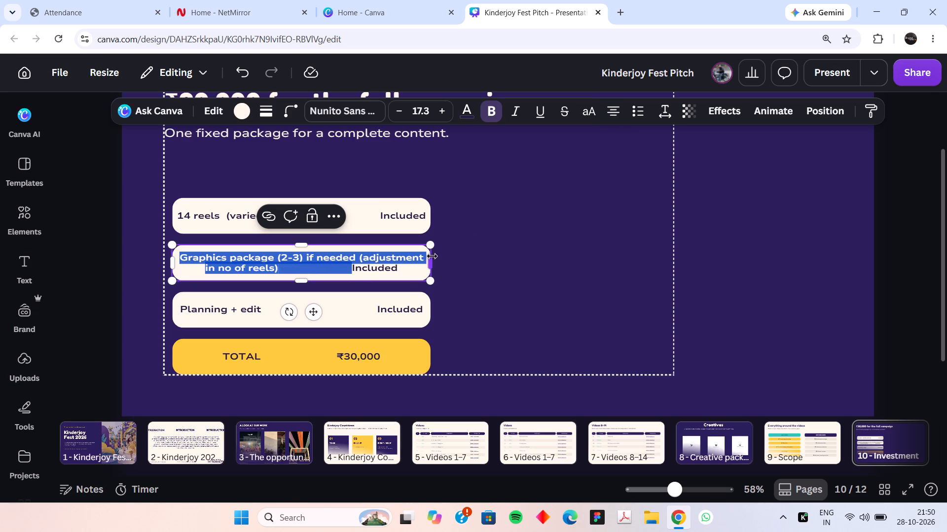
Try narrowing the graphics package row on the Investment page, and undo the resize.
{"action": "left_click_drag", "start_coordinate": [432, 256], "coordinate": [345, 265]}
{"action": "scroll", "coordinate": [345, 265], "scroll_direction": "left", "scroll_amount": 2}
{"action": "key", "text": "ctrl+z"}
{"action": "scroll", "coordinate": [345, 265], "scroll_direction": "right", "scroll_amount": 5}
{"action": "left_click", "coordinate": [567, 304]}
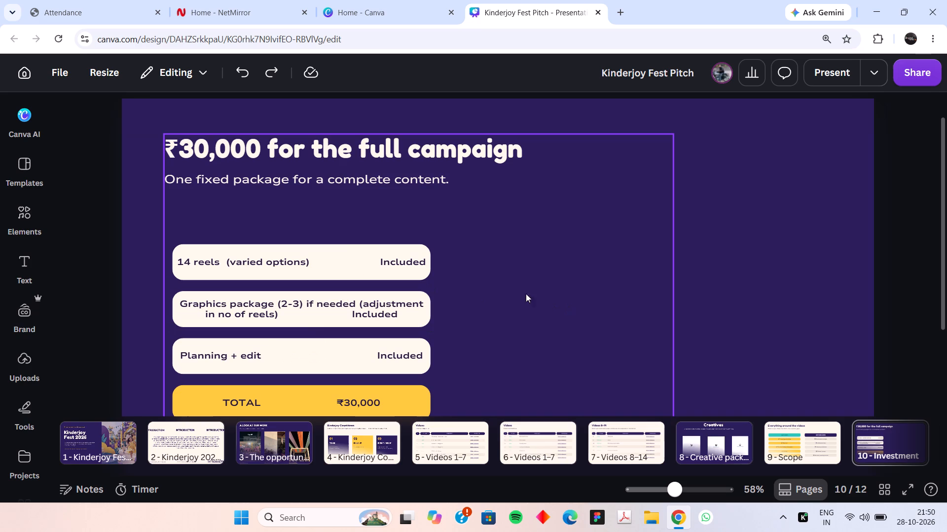
Widen the graphics package row so its description and "Included" fit on a single line.
{"action": "double_click", "coordinate": [313, 307]}
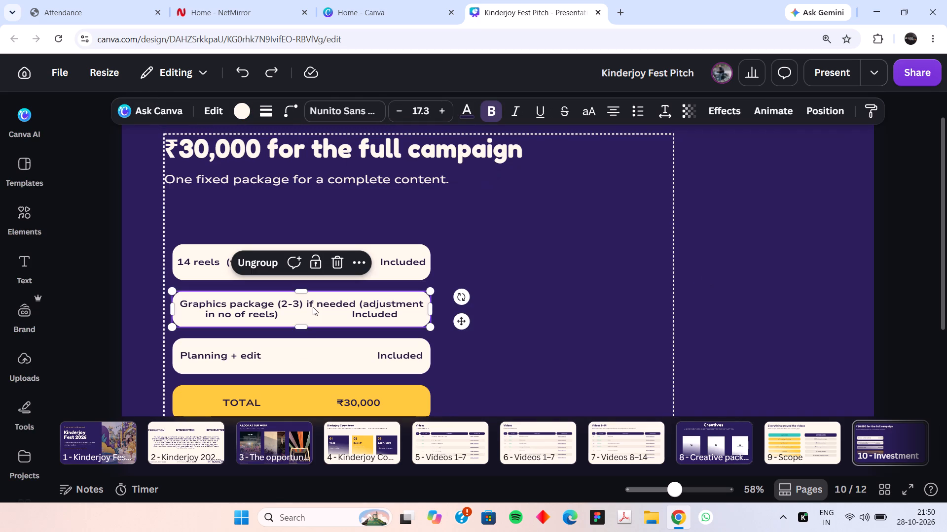
{"action": "left_click_drag", "start_coordinate": [435, 311], "coordinate": [633, 270]}
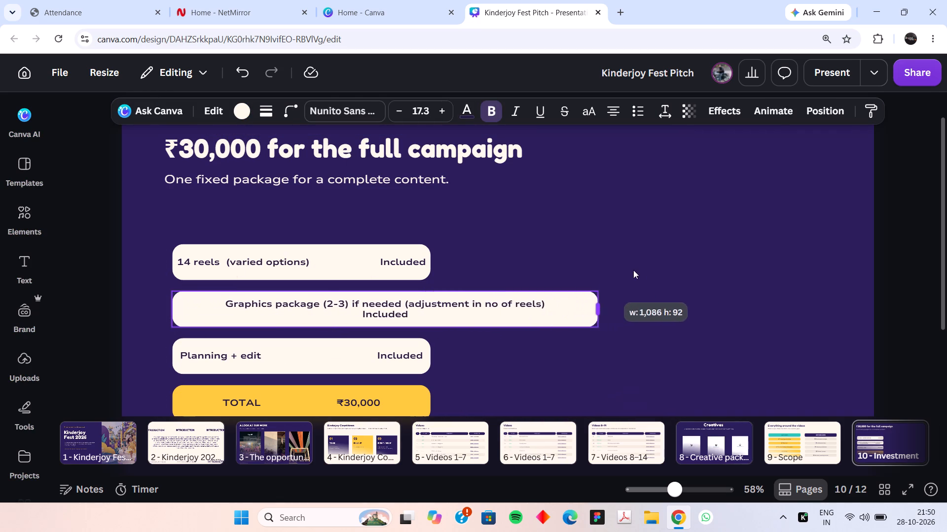
{"action": "left_click_drag", "start_coordinate": [633, 270], "coordinate": [634, 280]}
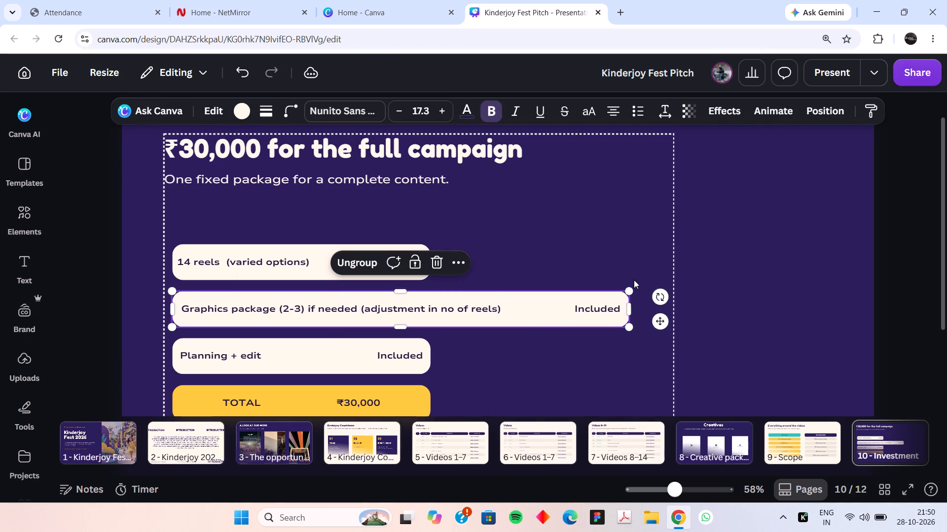
{"action": "left_click", "coordinate": [706, 299]}
Widen the "14 reels (varied options)" row to match the width of the graphics package row.
{"action": "scroll", "coordinate": [709, 289], "scroll_direction": "down", "scroll_amount": 1}
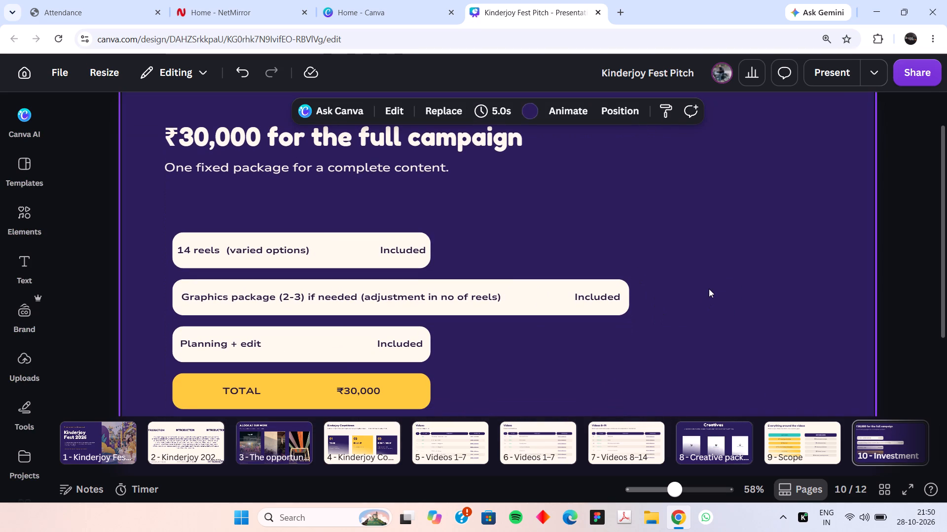
{"action": "left_click", "coordinate": [421, 252]}
{"action": "double_click", "coordinate": [421, 252]}
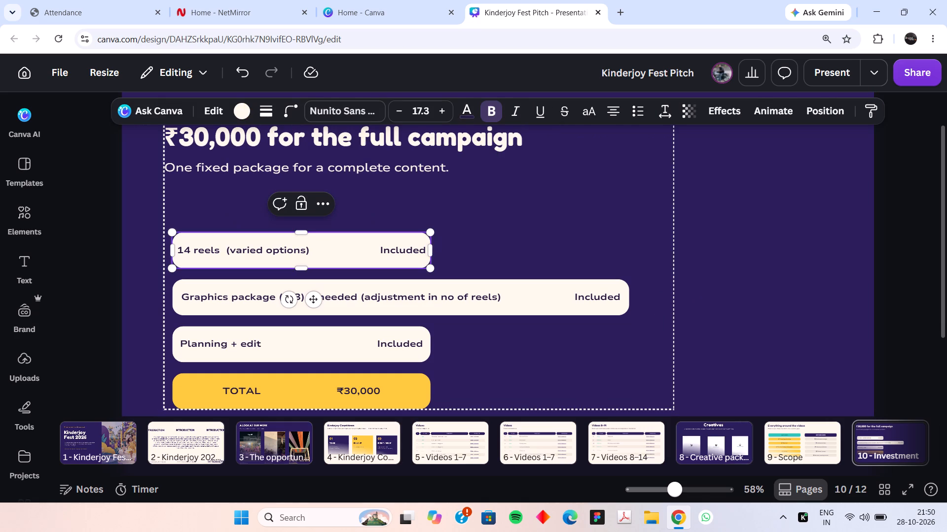
{"action": "left_click_drag", "start_coordinate": [432, 249], "coordinate": [623, 250]}
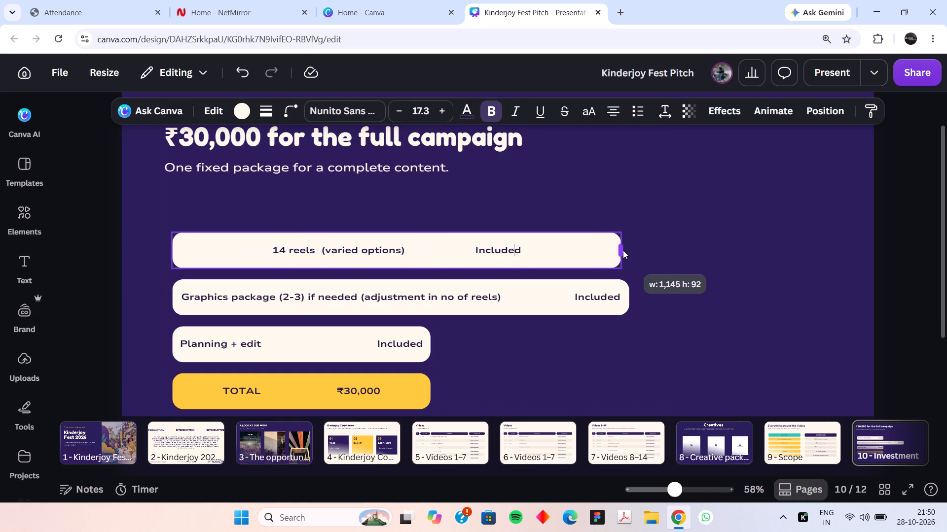
{"action": "left_click_drag", "start_coordinate": [623, 250], "coordinate": [627, 251]}
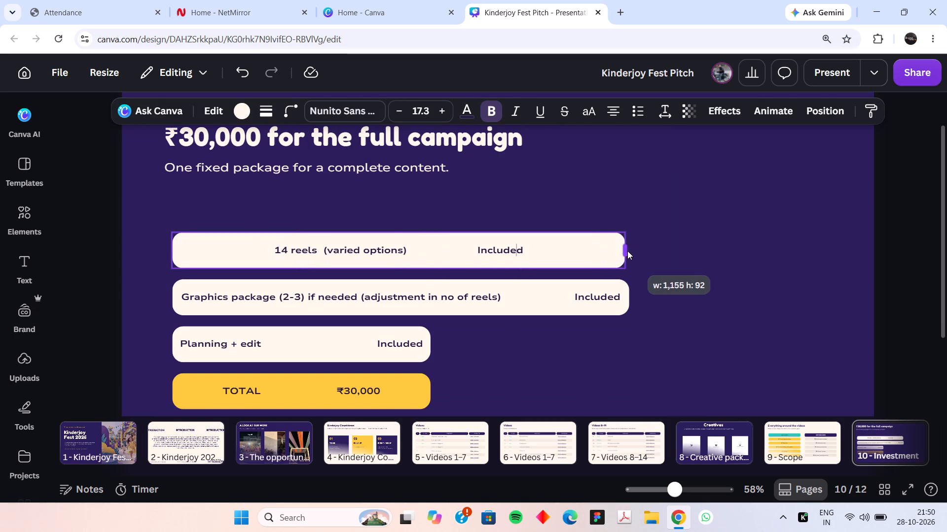
{"action": "left_click_drag", "start_coordinate": [627, 251], "coordinate": [627, 250]}
Widen the "Planning + edit" row to match the width of the two rows above it.
{"action": "left_click", "coordinate": [374, 340]}
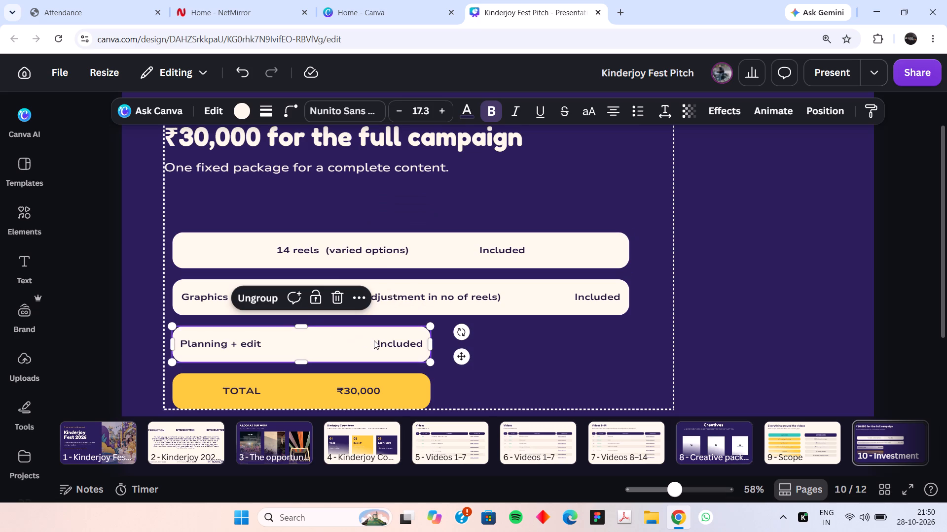
{"action": "left_click_drag", "start_coordinate": [433, 340], "coordinate": [625, 328]}
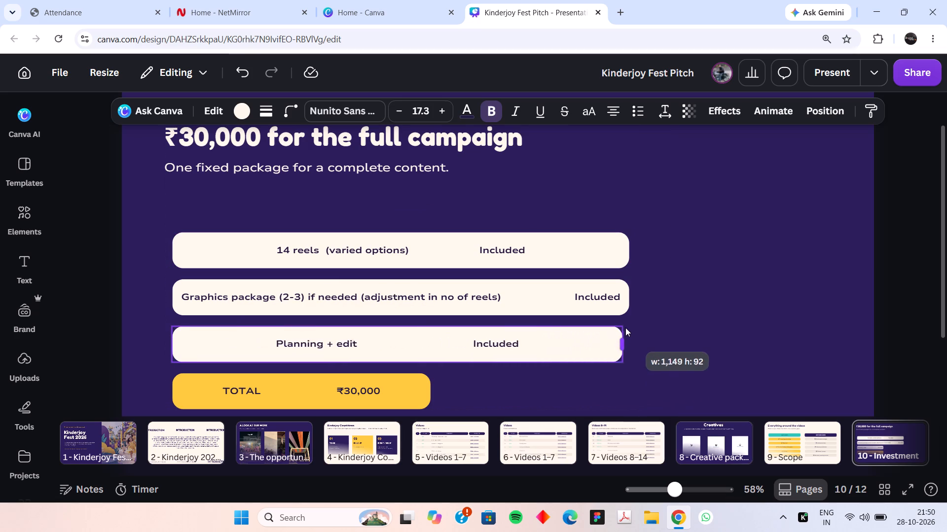
{"action": "left_click_drag", "start_coordinate": [625, 328], "coordinate": [631, 328]}
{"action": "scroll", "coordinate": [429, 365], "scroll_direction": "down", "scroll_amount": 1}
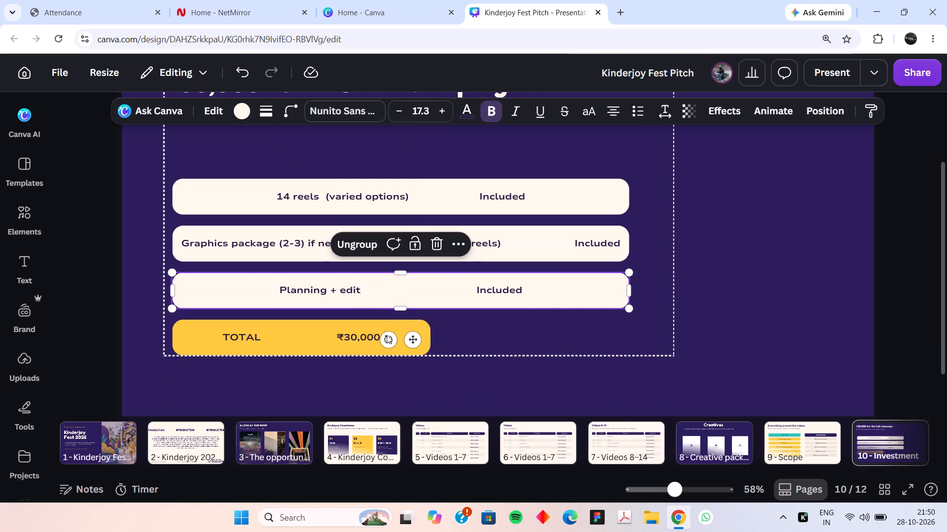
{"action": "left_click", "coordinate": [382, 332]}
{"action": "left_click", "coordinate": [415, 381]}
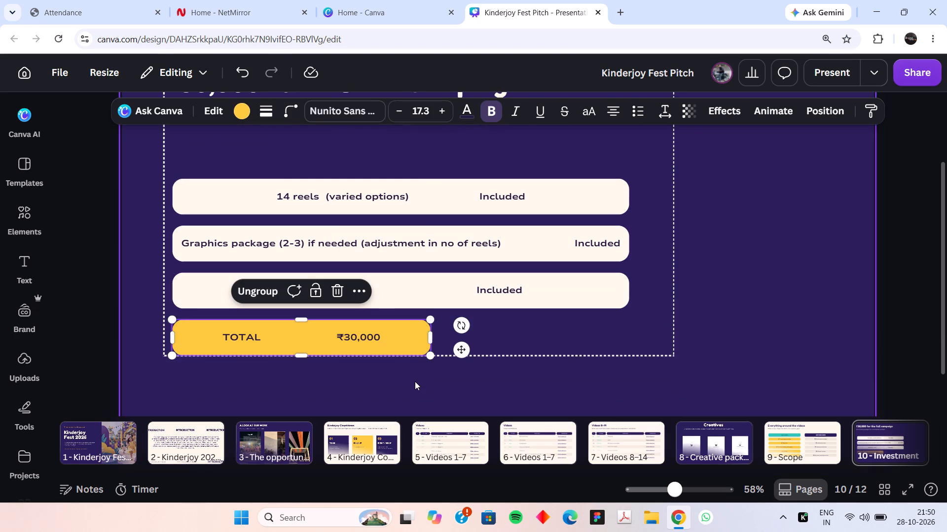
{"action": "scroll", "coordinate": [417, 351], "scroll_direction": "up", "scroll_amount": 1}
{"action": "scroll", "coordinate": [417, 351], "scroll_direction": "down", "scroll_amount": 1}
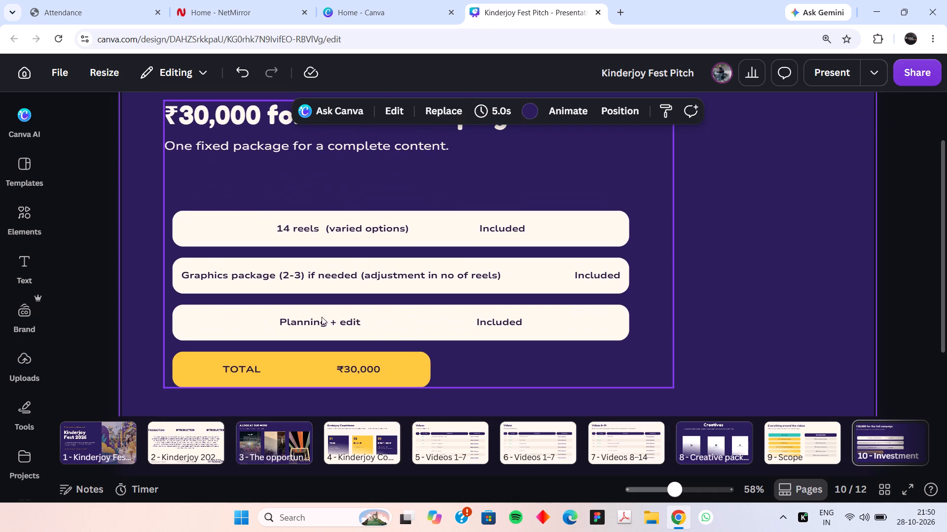
In the "Planning + edit" row, adjust the spaces before "Included" so both text ends line up with the graphics package row.
{"action": "left_click", "coordinate": [321, 316]}
{"action": "left_click", "coordinate": [321, 316]}
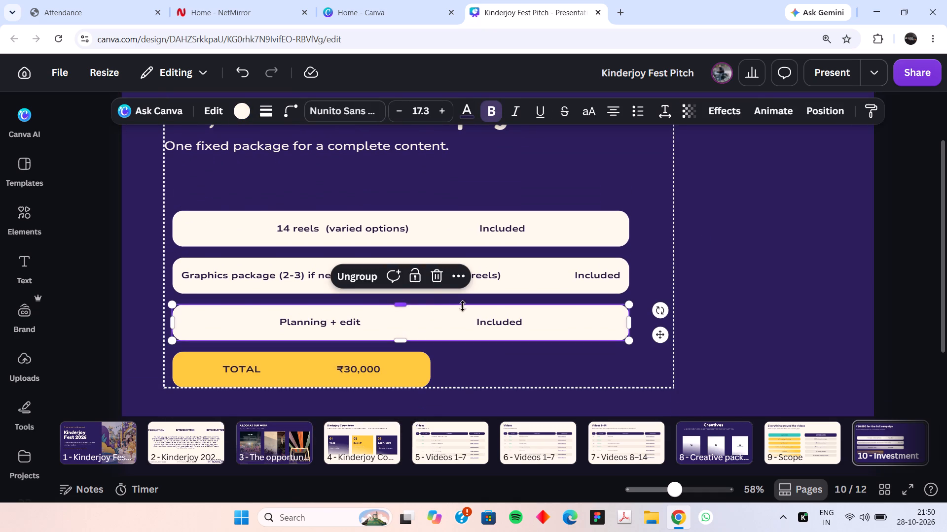
{"action": "left_click", "coordinate": [474, 327]}
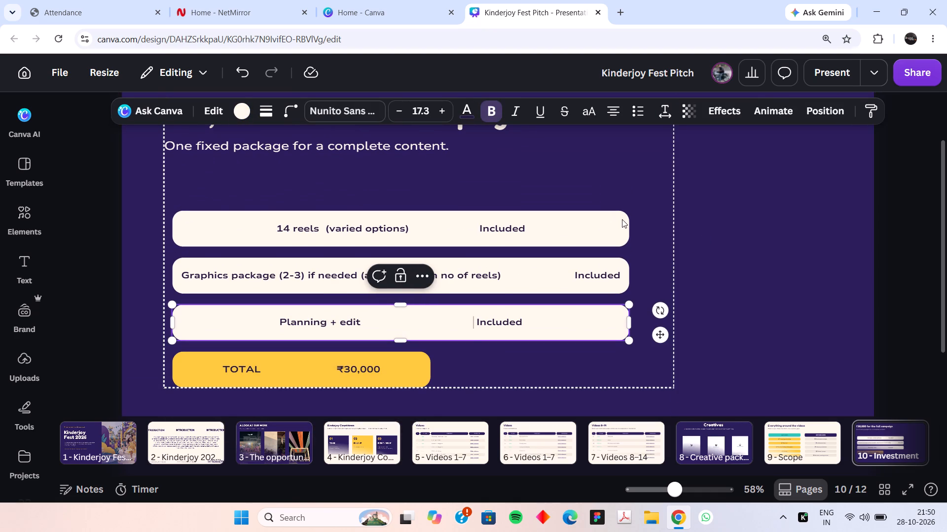
{"action": "left_click", "coordinate": [739, 284]}
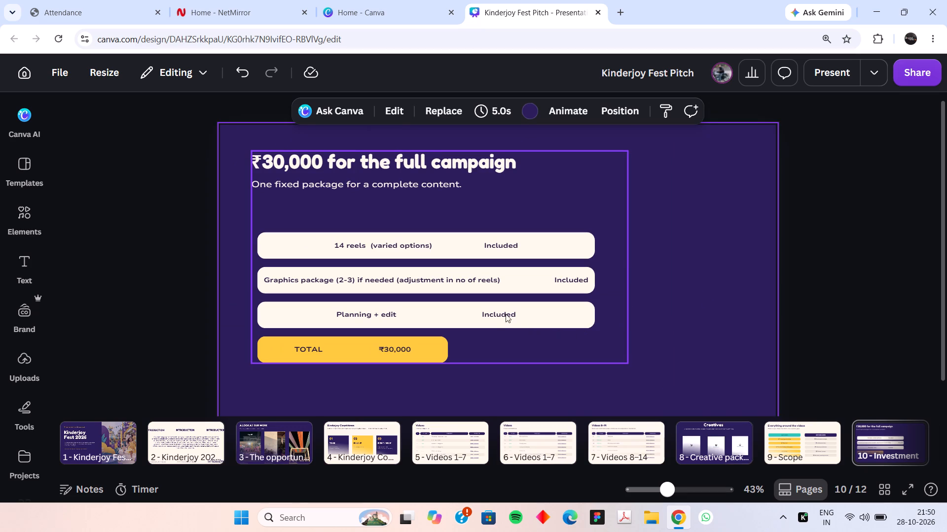
{"action": "double_click", "coordinate": [499, 307]}
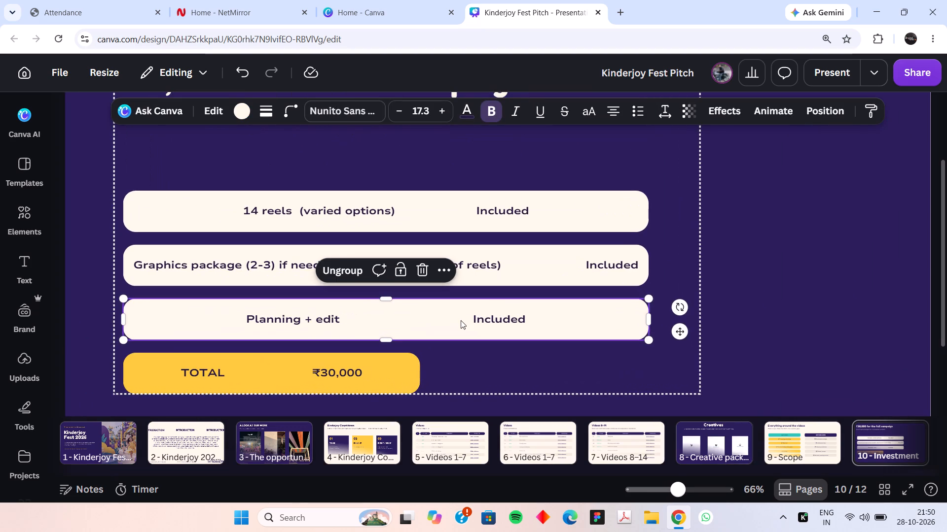
{"action": "double_click", "coordinate": [461, 320]}
{"action": "left_click", "coordinate": [461, 320]}
{"action": "key", "text": "space"}
{"action": "key", "text": "space"}
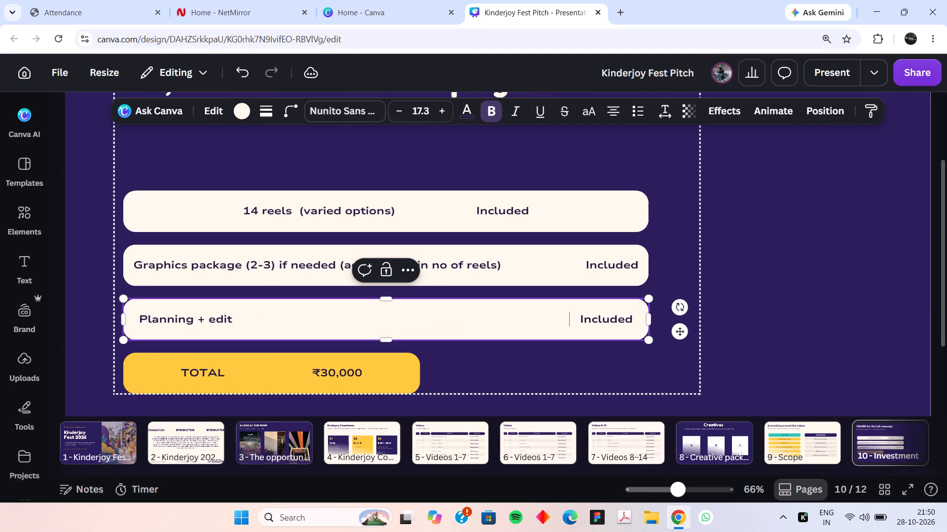
{"action": "key", "text": "space"}
{"action": "key", "text": "space"}
{"action": "key", "text": "space"}
{"action": "key", "text": "space"}
{"action": "key", "text": "space"}
{"action": "key", "text": "space"}
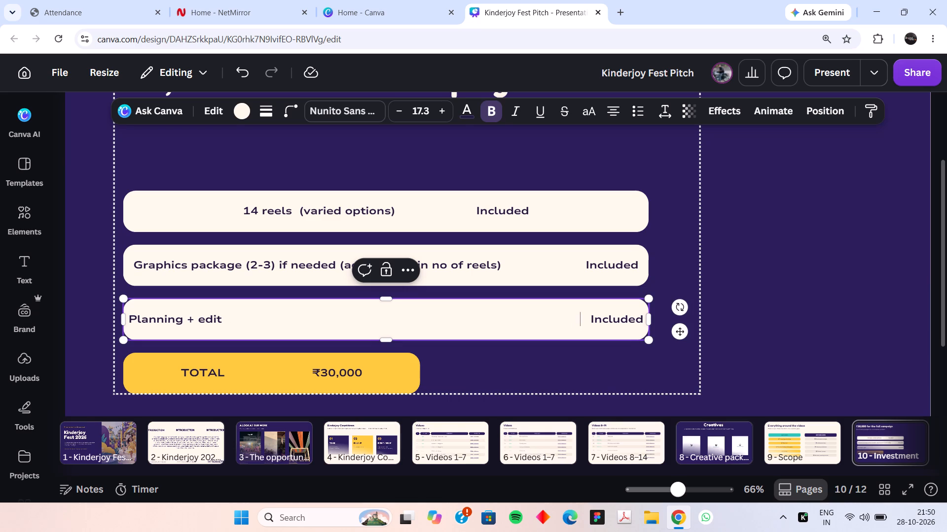
{"action": "key", "text": "BackSpace"}
{"action": "key", "text": "BackSpace"}
{"action": "key", "text": "BackSpace"}
{"action": "key", "text": "BackSpace"}
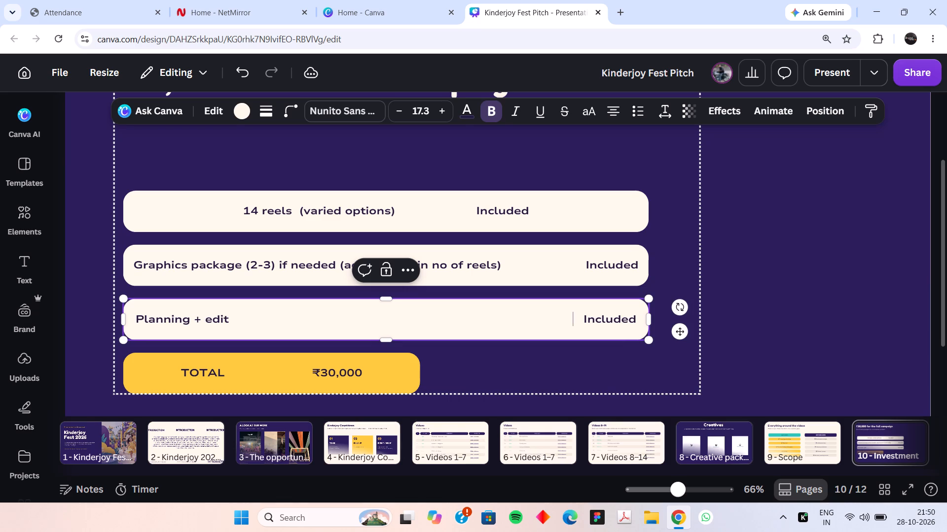
{"action": "key", "text": "space"}
{"action": "left_click", "coordinate": [637, 188]}
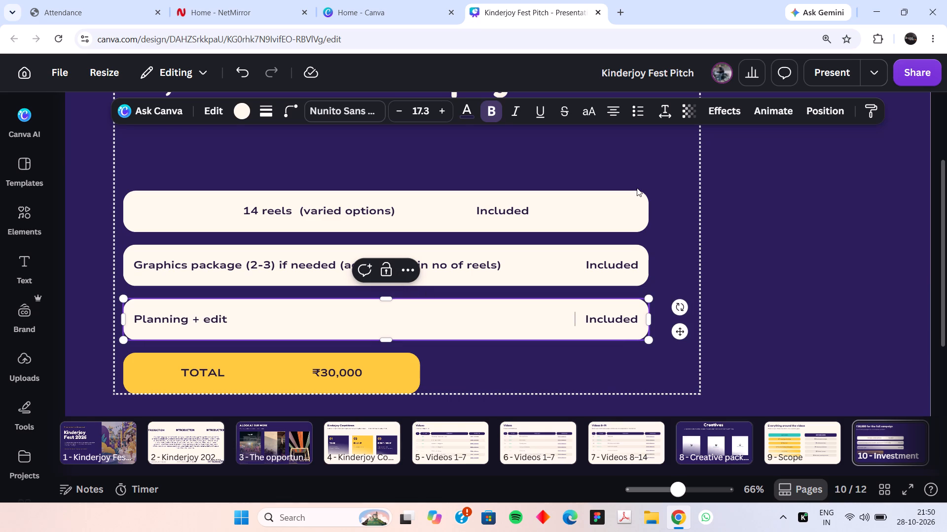
In the "14 reels (varied options)" row, add spaces before "Included" so both text ends line up with the rows below.
{"action": "double_click", "coordinate": [611, 206]}
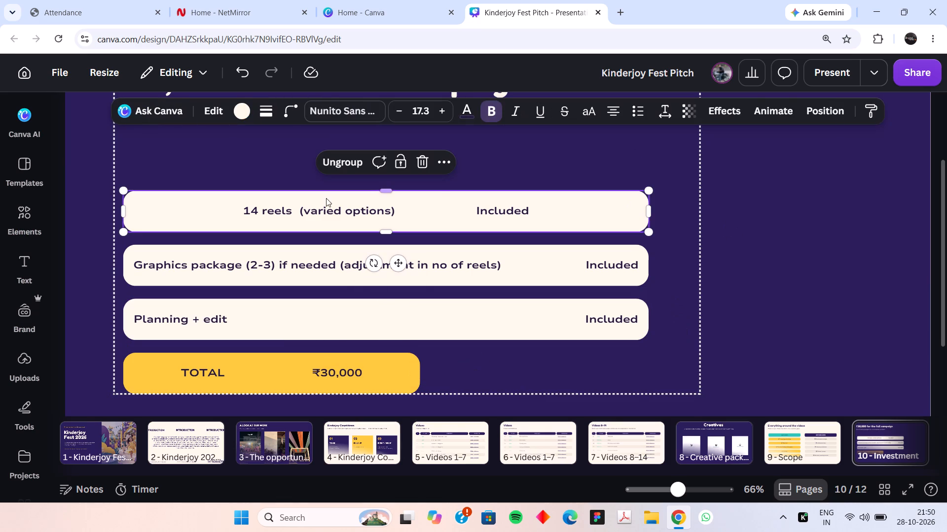
{"action": "left_click", "coordinate": [459, 208]}
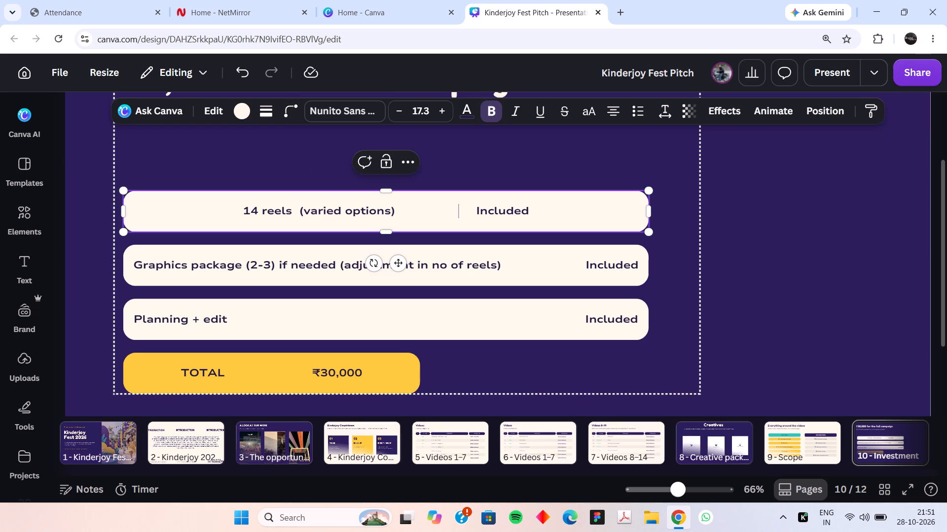
{"action": "left_click", "coordinate": [459, 208]}
{"action": "key", "text": "space"}
{"action": "key", "text": "space"}
{"action": "key", "text": "space"}
{"action": "key", "text": "space"}
{"action": "key", "text": "space"}
{"action": "key", "text": "space"}
{"action": "key", "text": "space"}
{"action": "key", "text": "space"}
{"action": "key", "text": "space"}
{"action": "key", "text": "space"}
{"action": "key", "text": "space"}
{"action": "key", "text": "space"}
{"action": "key", "text": "space"}
{"action": "key", "text": "space"}
{"action": "key", "text": "space"}
{"action": "key", "text": "space"}
{"action": "key", "text": "space"}
{"action": "key", "text": "space"}
{"action": "key", "text": "space"}
{"action": "key", "text": "space"}
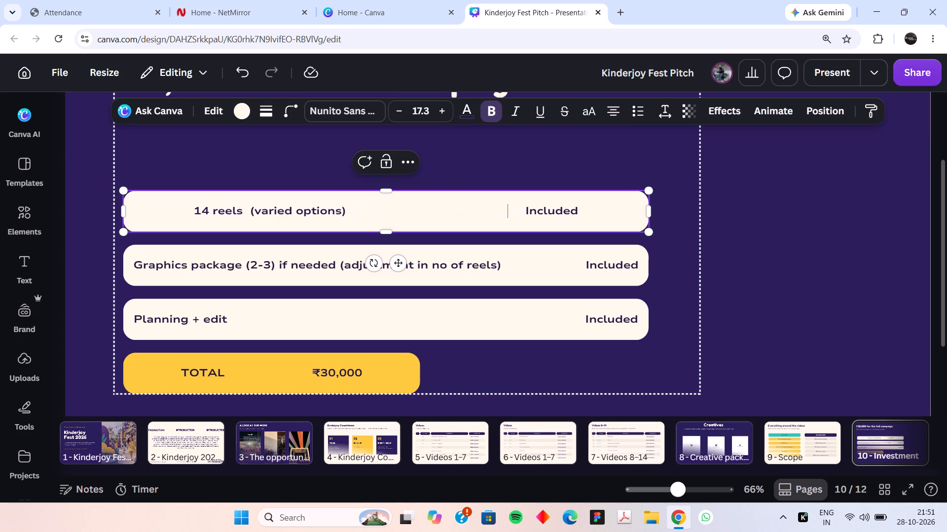
{"action": "key", "text": "space"}
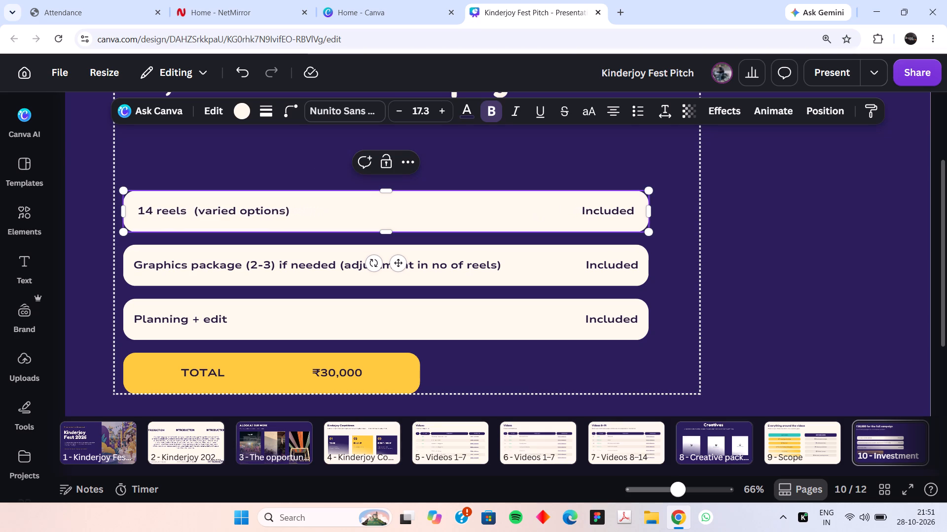
{"action": "key", "text": "space"}
{"action": "key", "text": "space"}
{"action": "left_click", "coordinate": [946, 261]}
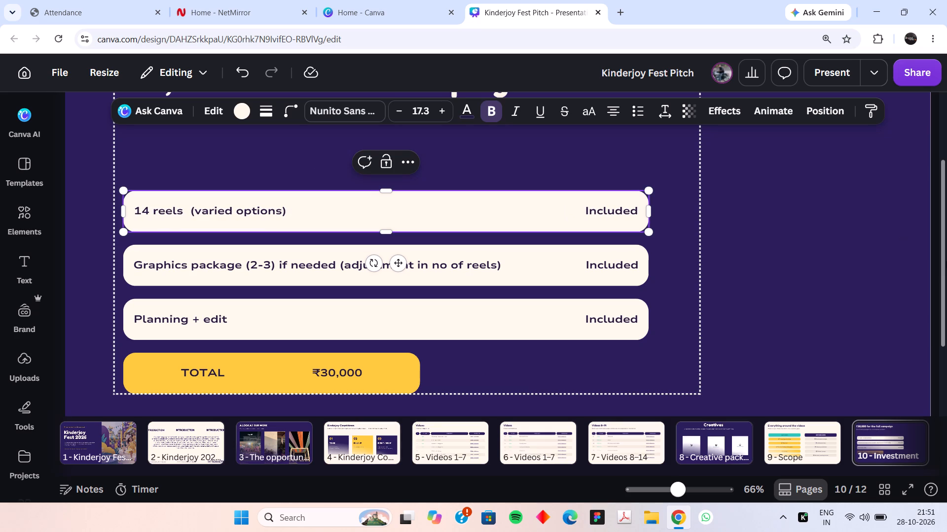
{"action": "left_click", "coordinate": [856, 338]}
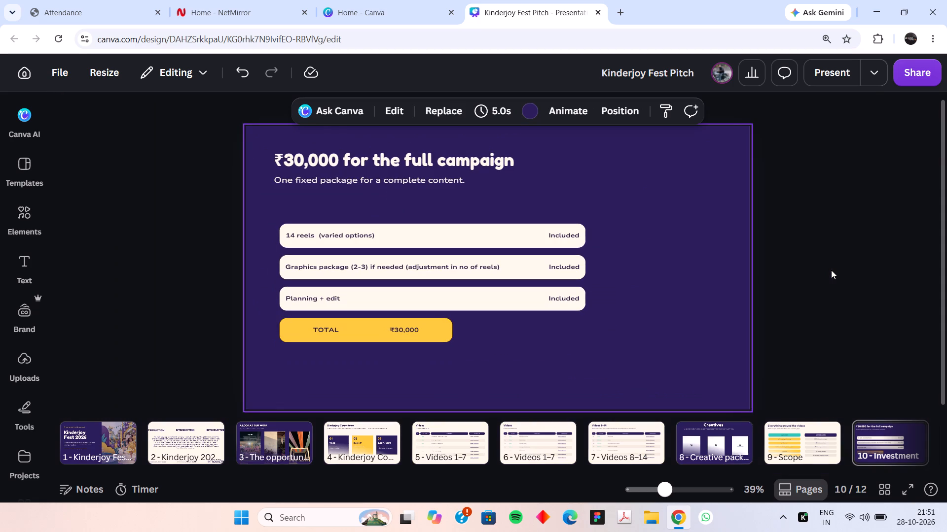
{"action": "left_click", "coordinate": [831, 270]}
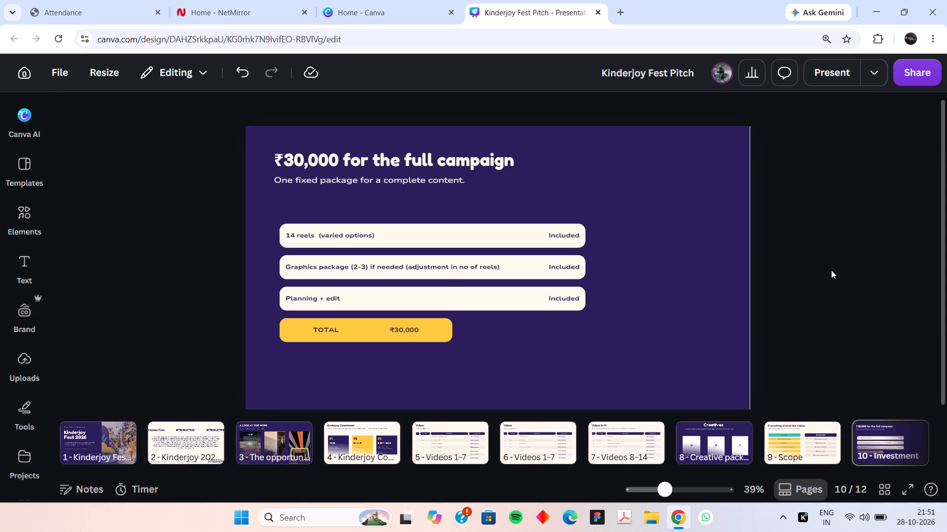
Check the Why us and closing pages, and download all pages of the pitch as a PDF with the Digital preset.
{"action": "scroll", "coordinate": [863, 446], "scroll_direction": "left", "scroll_amount": 5}
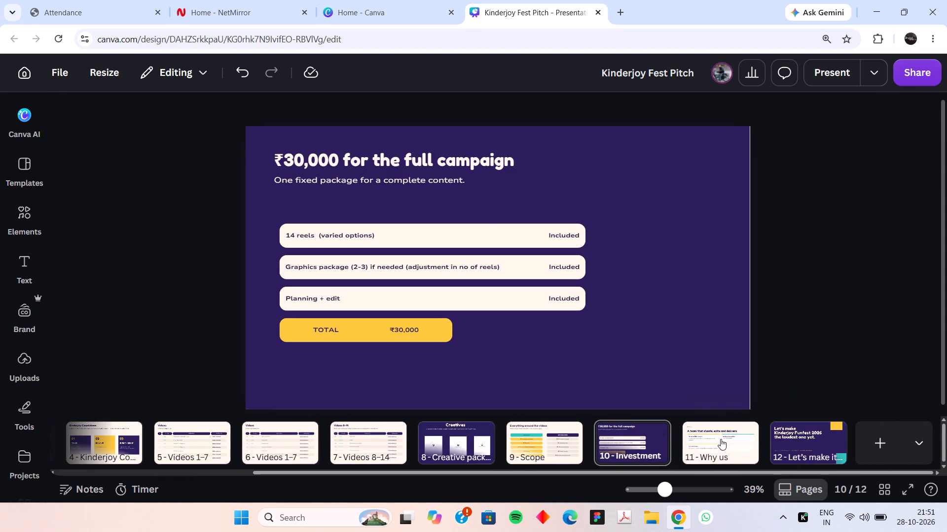
{"action": "left_click", "coordinate": [721, 439]}
{"action": "left_click", "coordinate": [794, 435]}
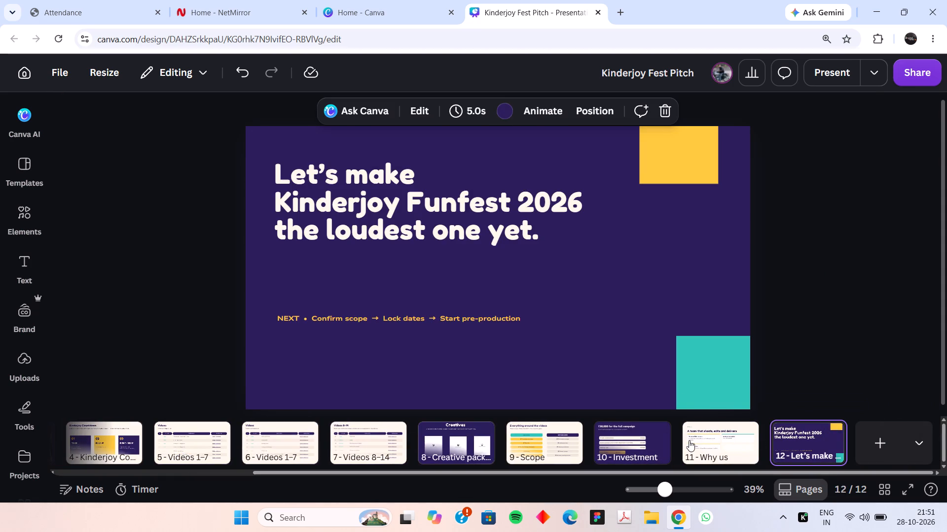
{"action": "left_click", "coordinate": [689, 440]}
{"action": "left_click", "coordinate": [914, 77]}
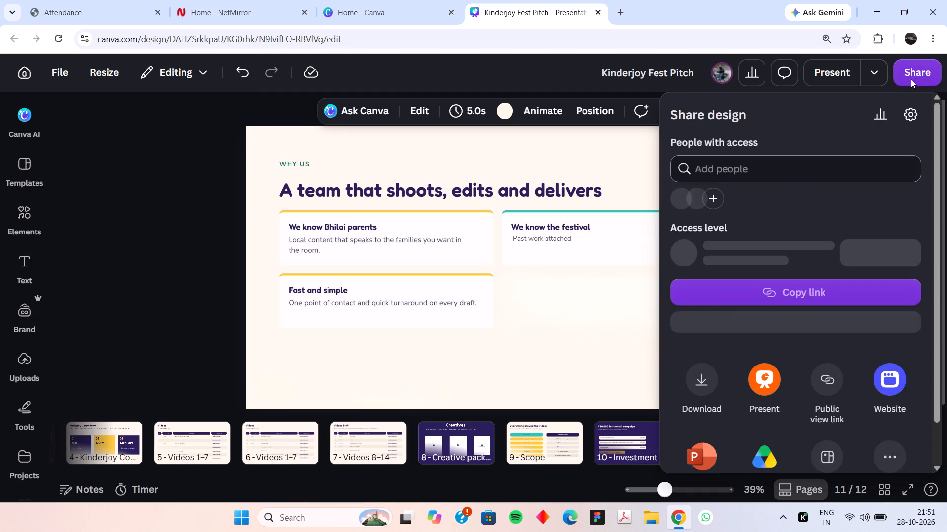
{"action": "left_click", "coordinate": [718, 404]}
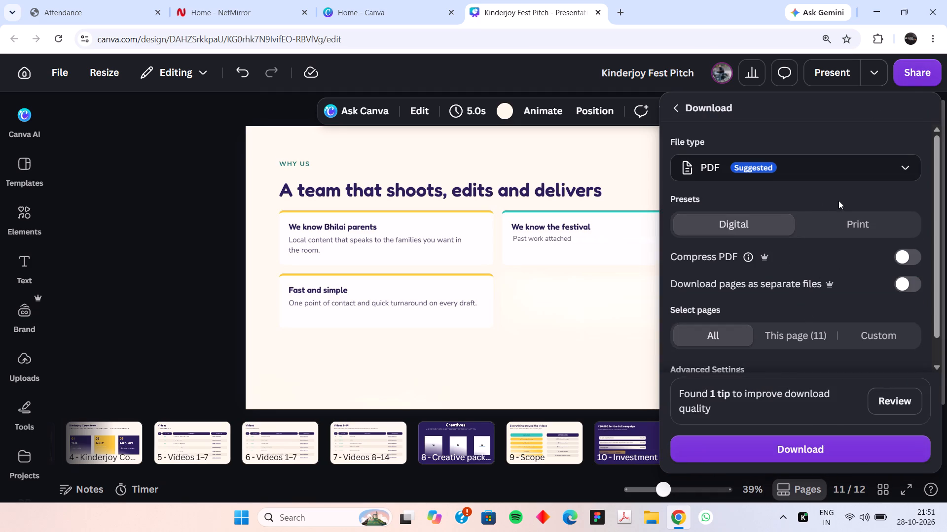
{"action": "left_click", "coordinate": [860, 173]}
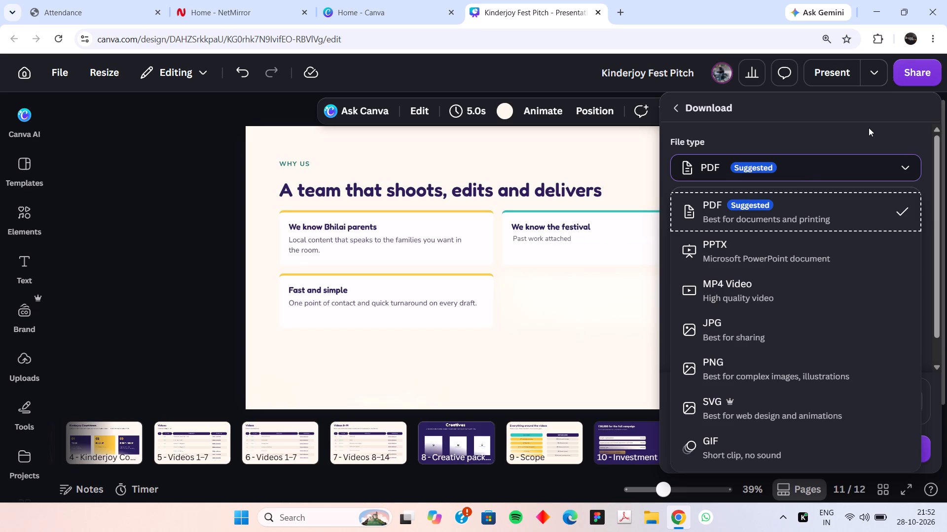
{"action": "left_click", "coordinate": [848, 154]}
{"action": "left_click", "coordinate": [812, 169]}
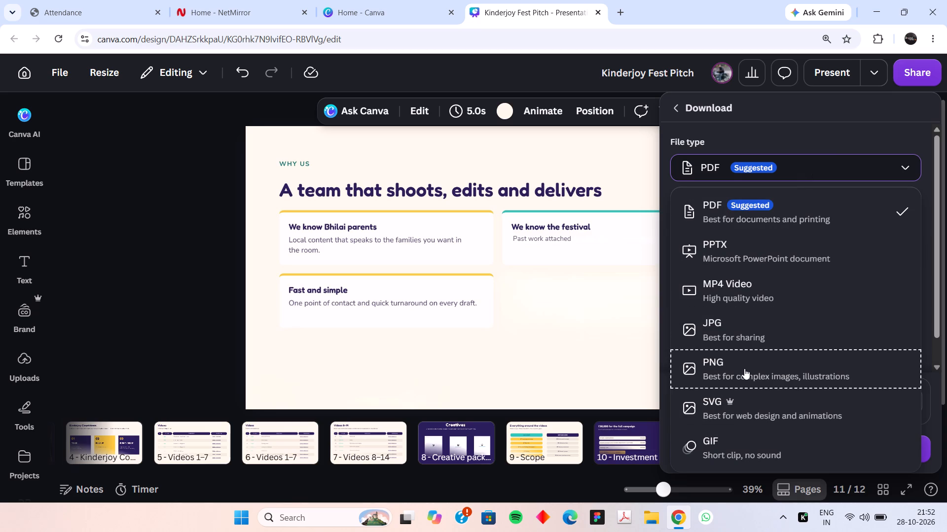
{"action": "scroll", "coordinate": [744, 368], "scroll_direction": "down", "scroll_amount": 2}
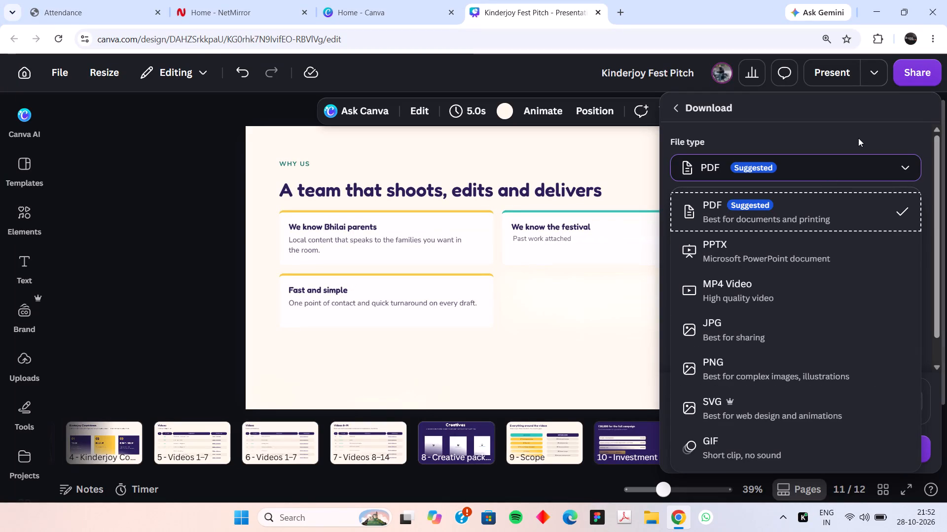
{"action": "left_click", "coordinate": [831, 179]}
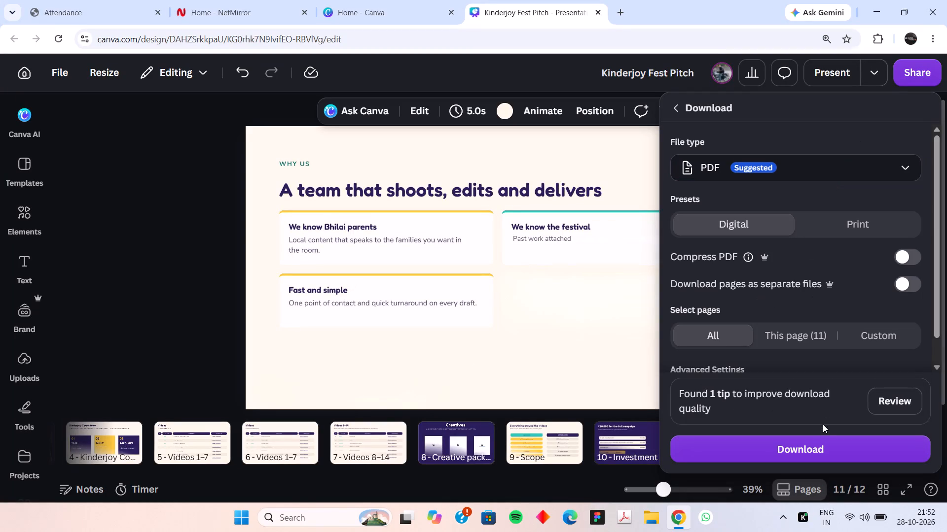
{"action": "left_click", "coordinate": [818, 437]}
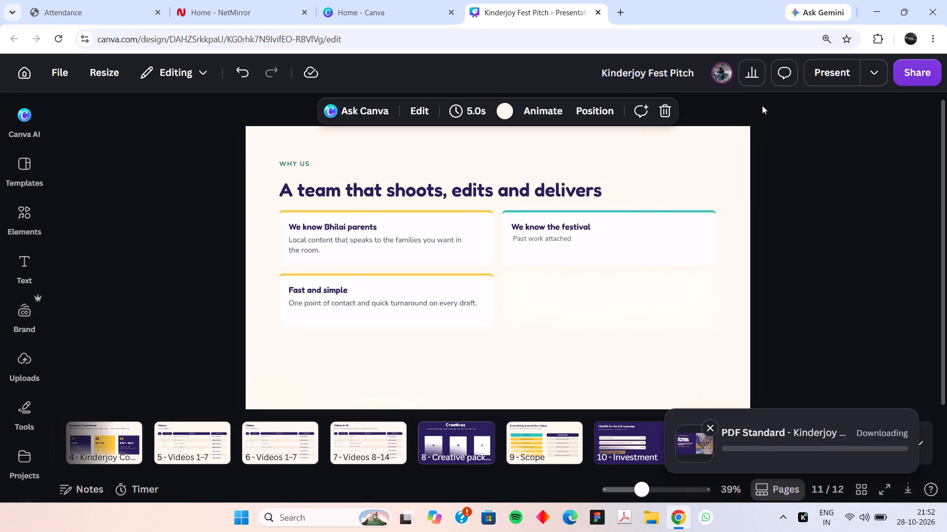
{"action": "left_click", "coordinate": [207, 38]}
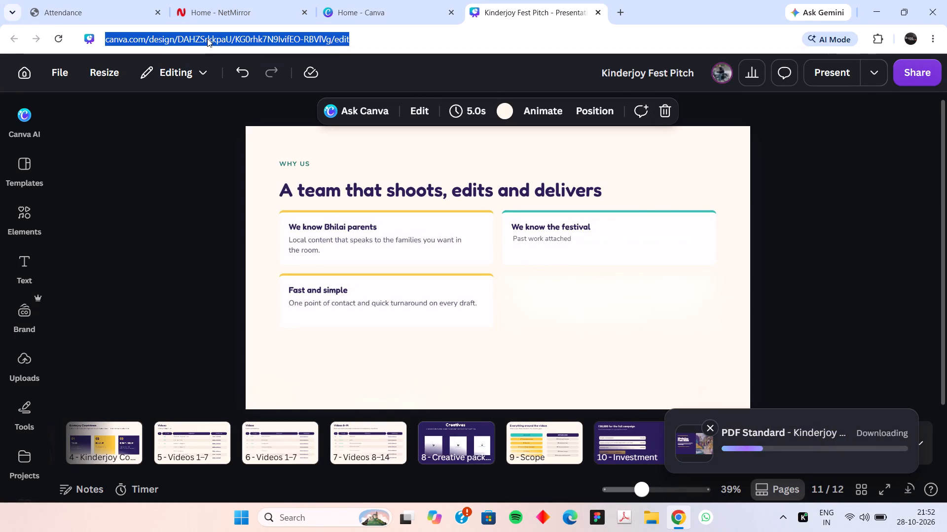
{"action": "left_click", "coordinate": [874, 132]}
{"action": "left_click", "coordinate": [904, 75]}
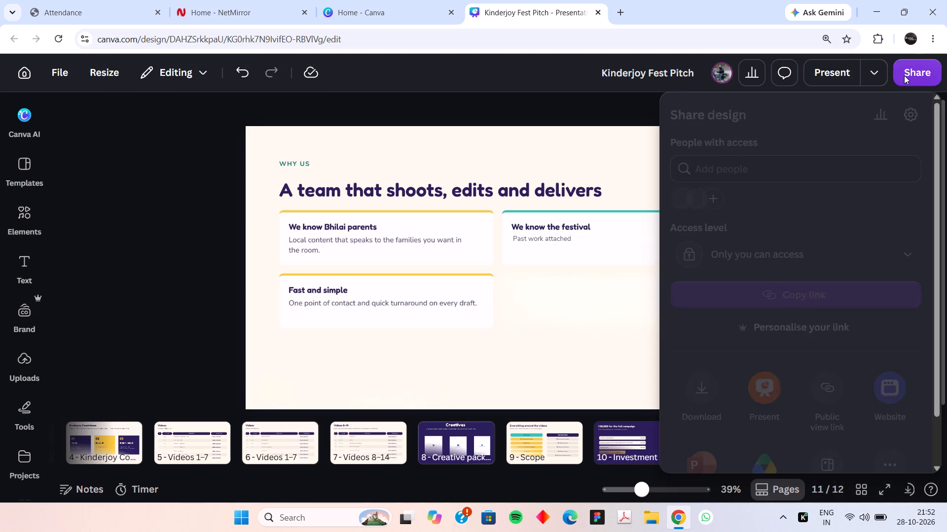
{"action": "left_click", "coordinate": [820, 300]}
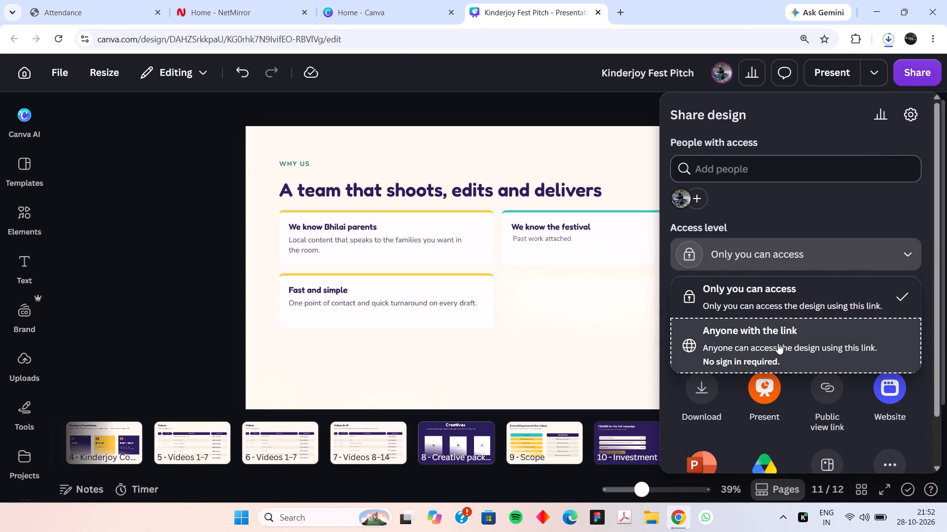
{"action": "left_click", "coordinate": [823, 294]}
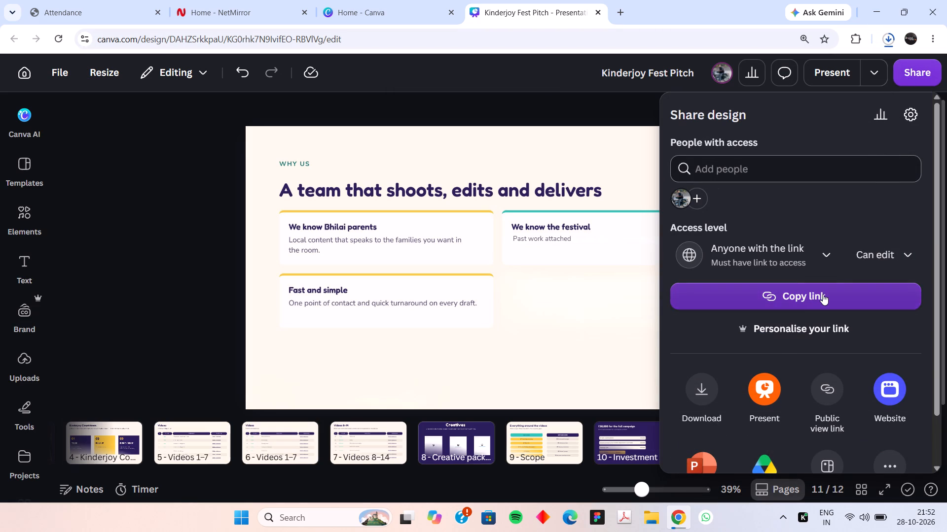
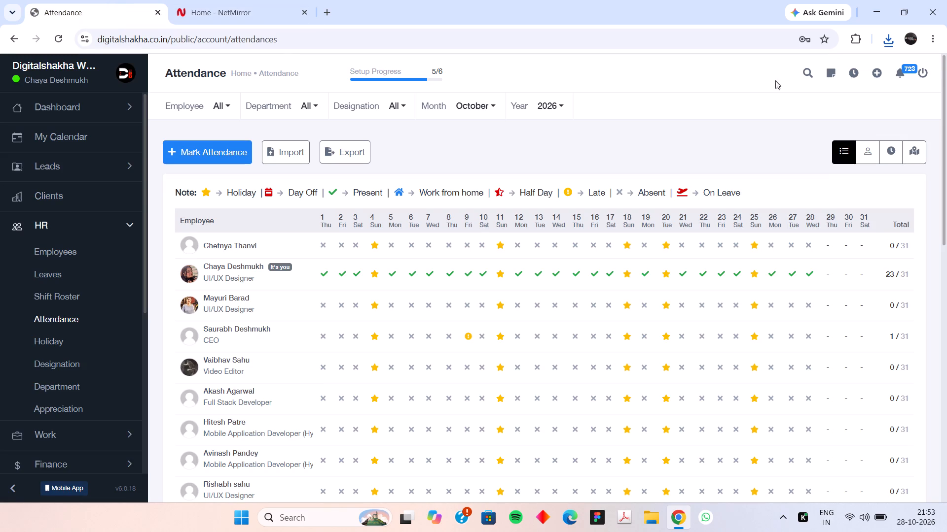
Minimize the Chrome window with the Attendance page to show the desktop.
{"action": "left_click", "coordinate": [869, 0]}
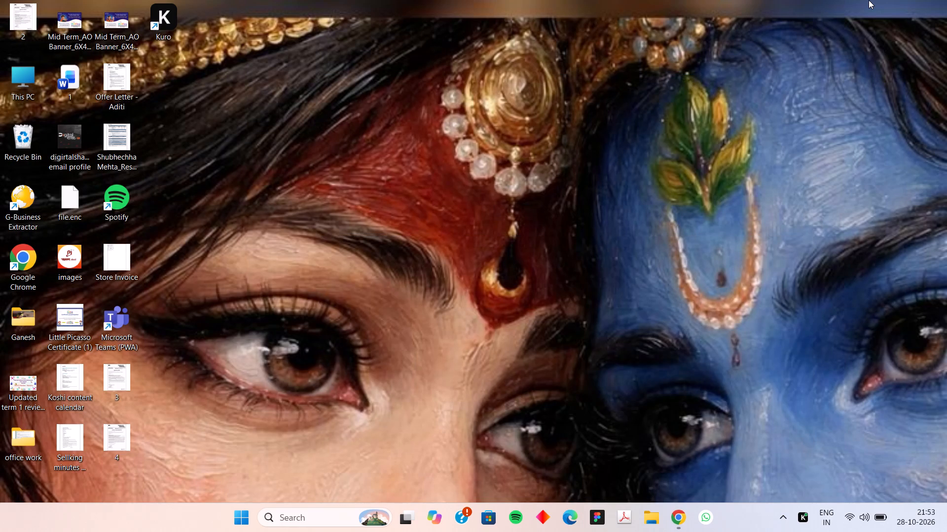